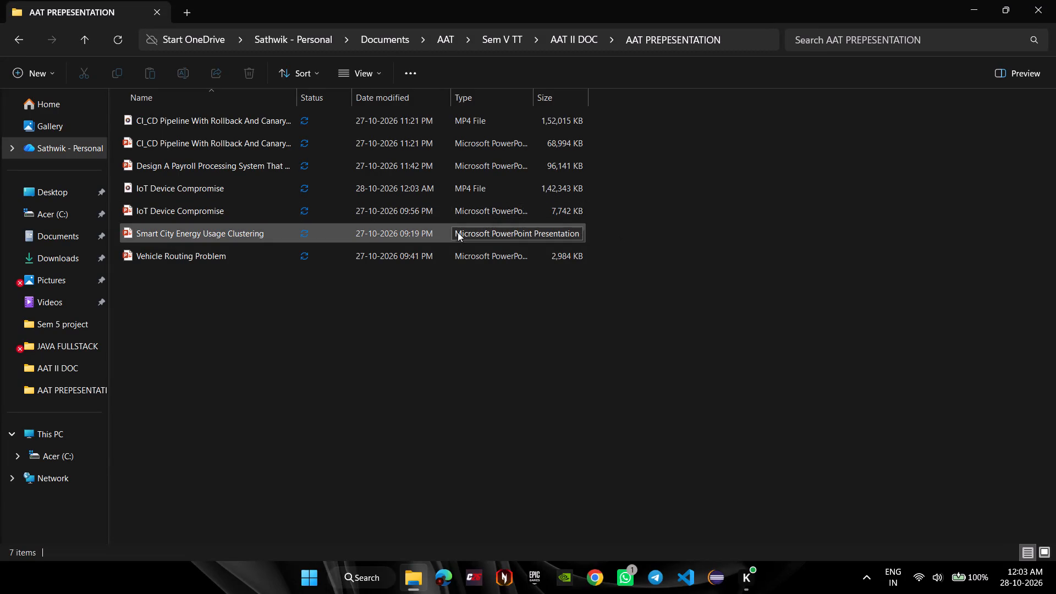
Open the Smart City Energy Usage Clustering presentation from the AAT PREPESENTATION folder in PowerPoint.
double_click(423, 233)
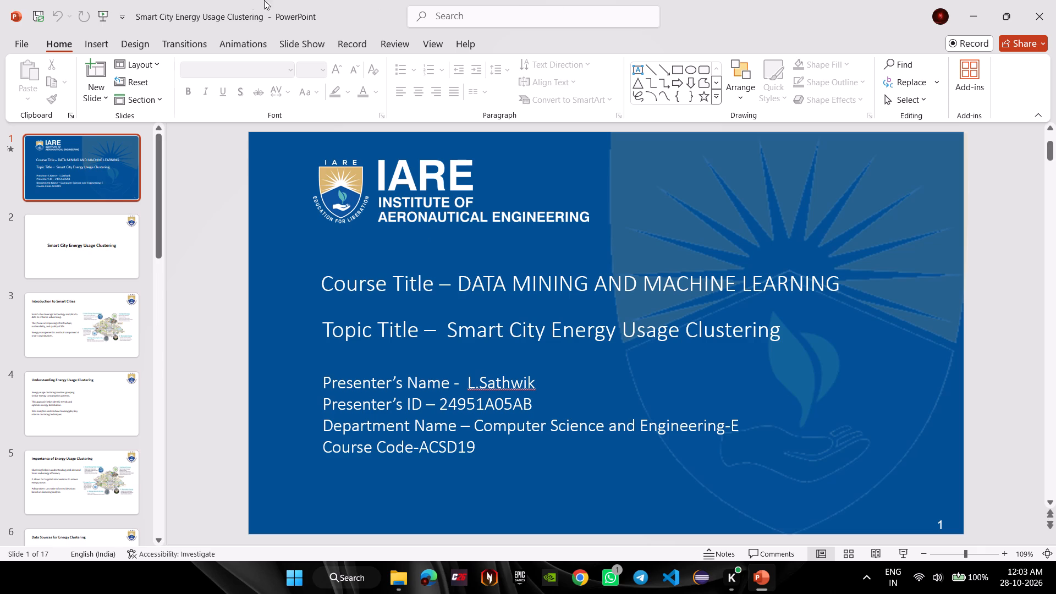
Start the presentation recording mode from the title slide.
click(972, 38)
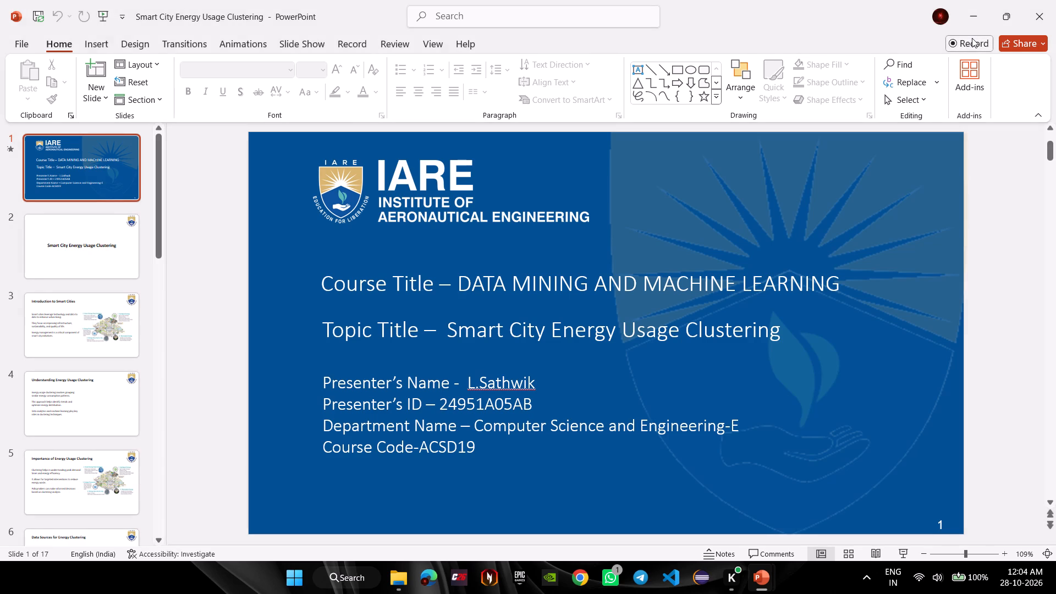
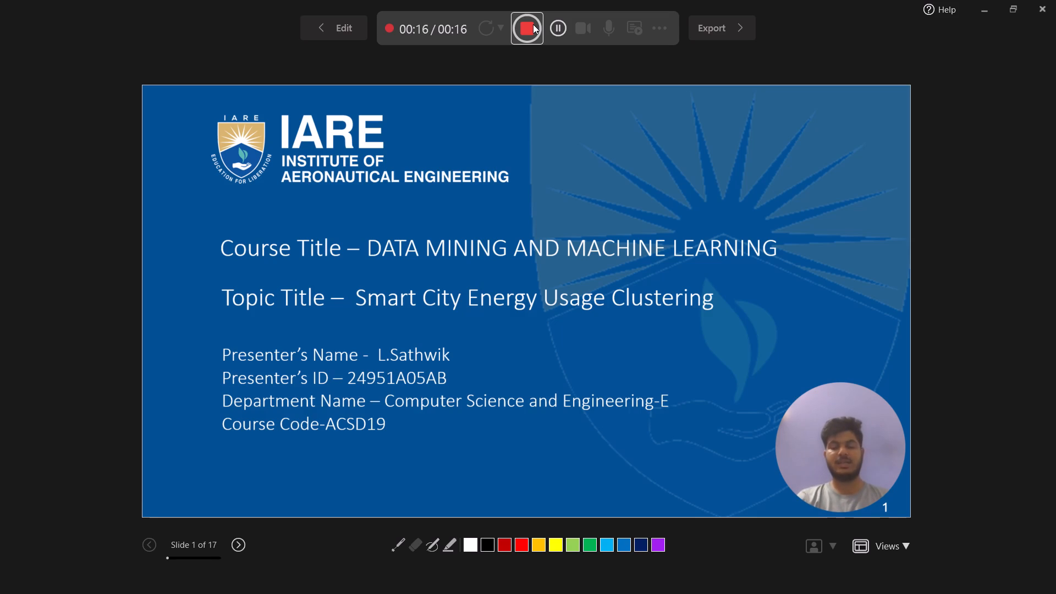
Record the narration through the title and topic slides, advancing to the Introduction to Smart Cities slide.
key(Right)
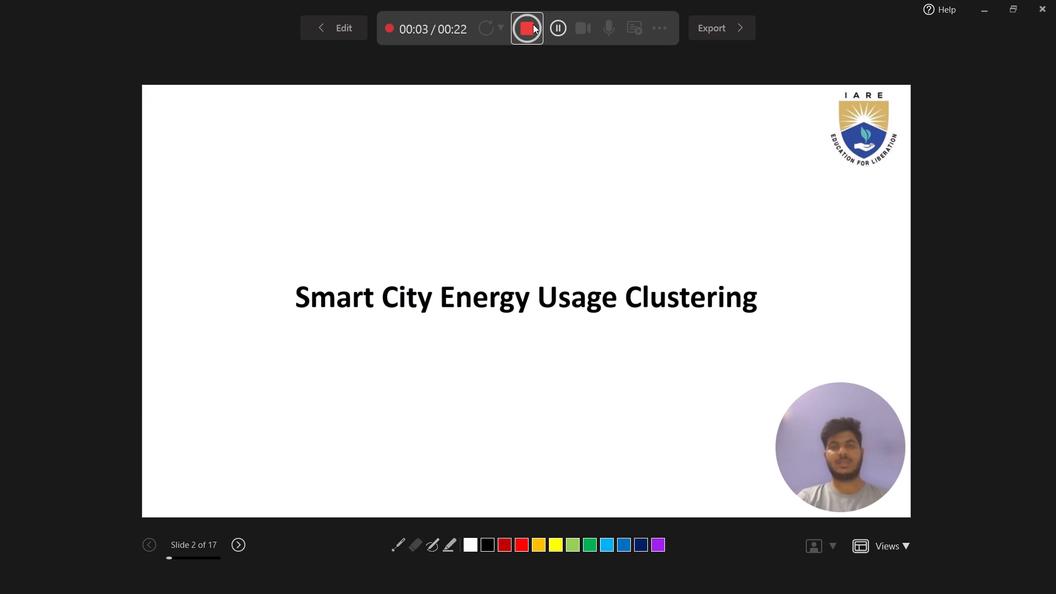
key(Right)
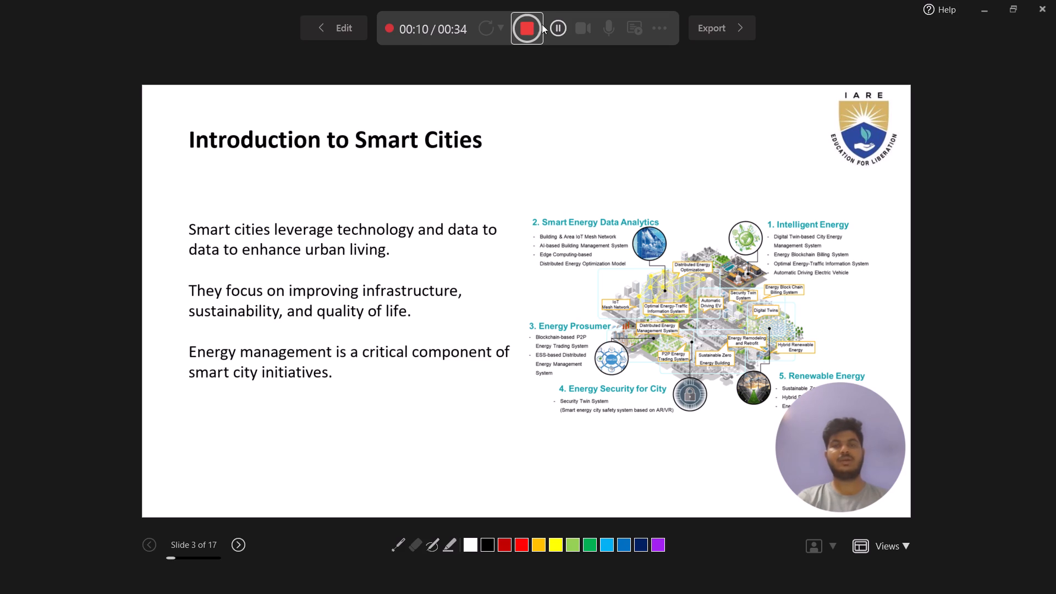
Pause the recording on the Introduction to Smart Cities slide and resume it on the same slide.
click(554, 30)
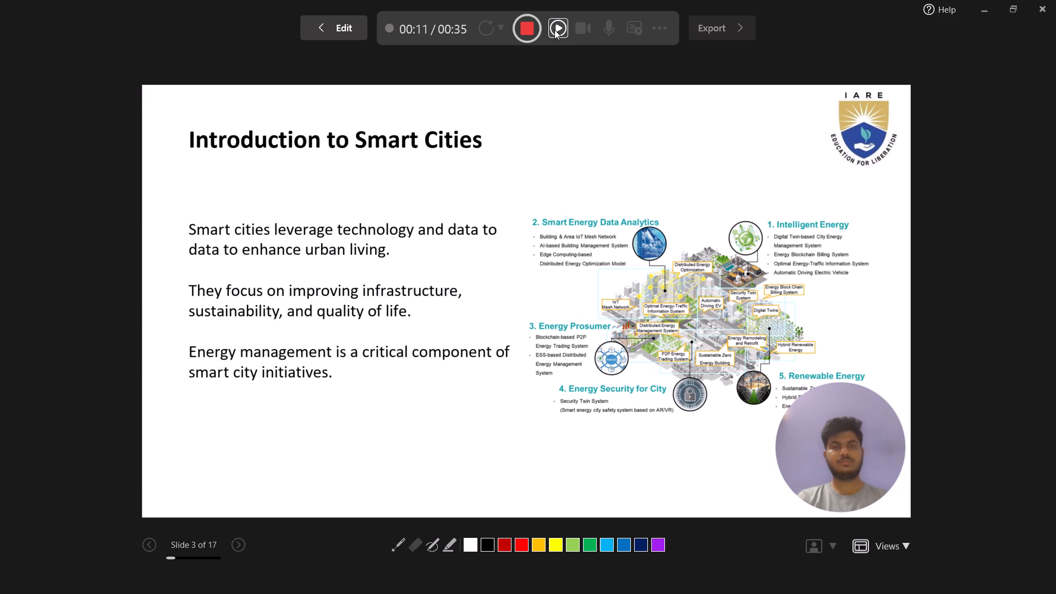
click(554, 30)
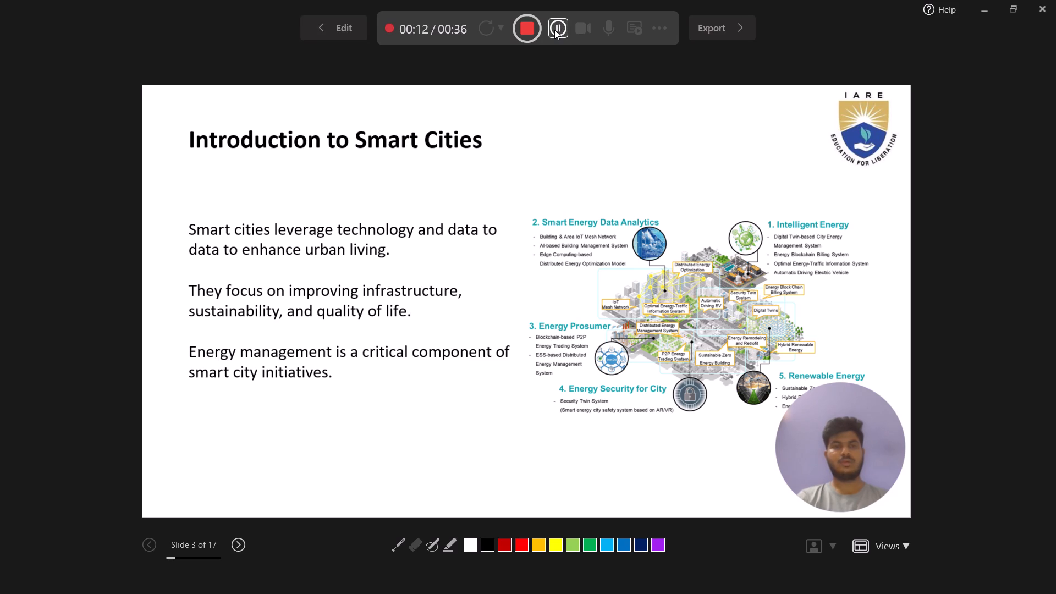
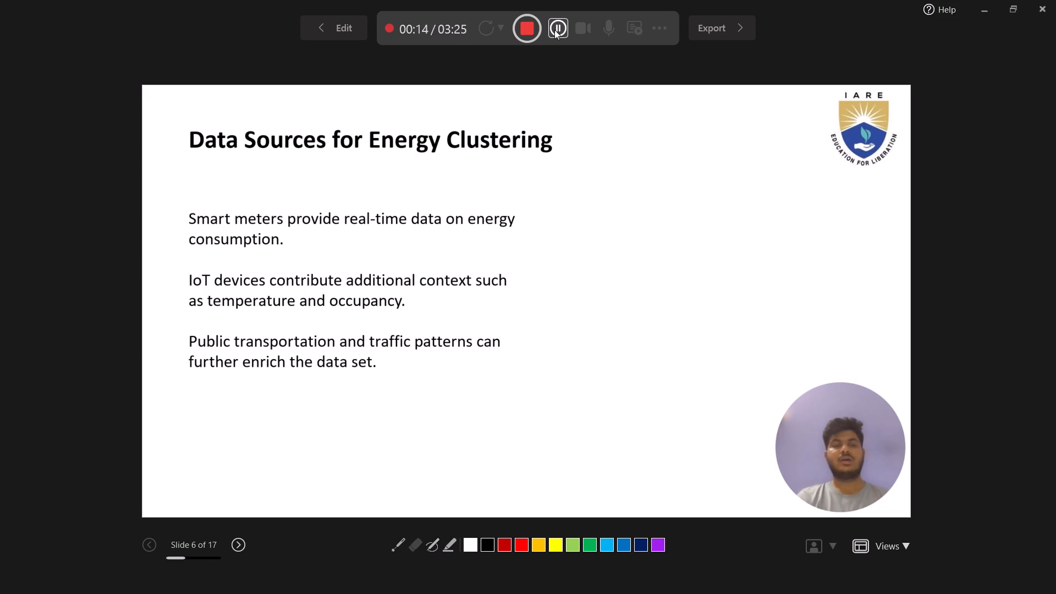
Pause the recording on the Data Sources for Energy Clustering slide and resume it on the same slide.
click(554, 30)
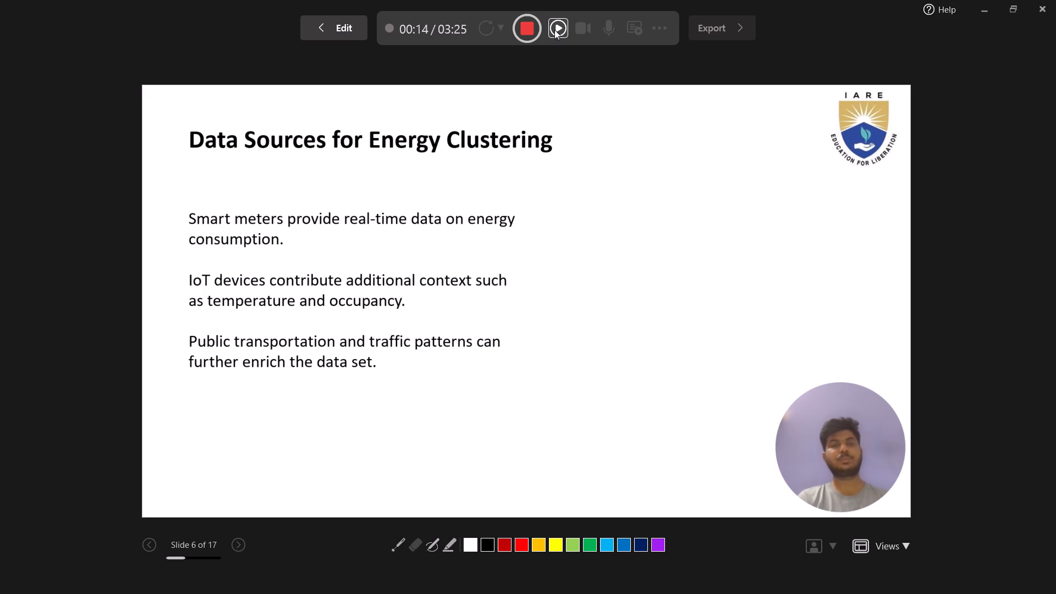
click(554, 30)
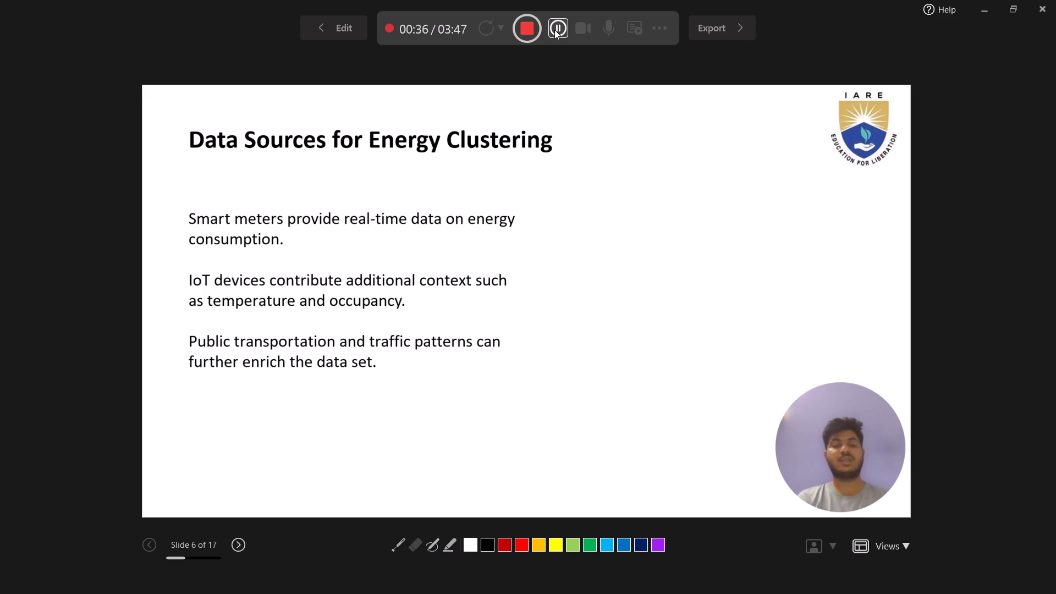
Advance the recording to the Data Collection Methods slide, then pause and resume it there.
key(Right)
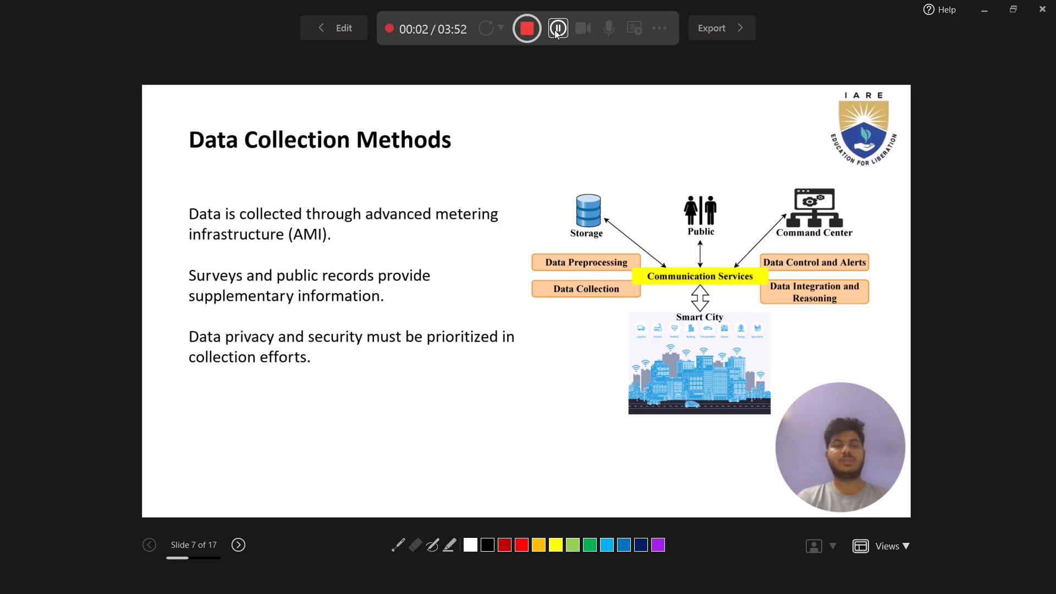
click(554, 30)
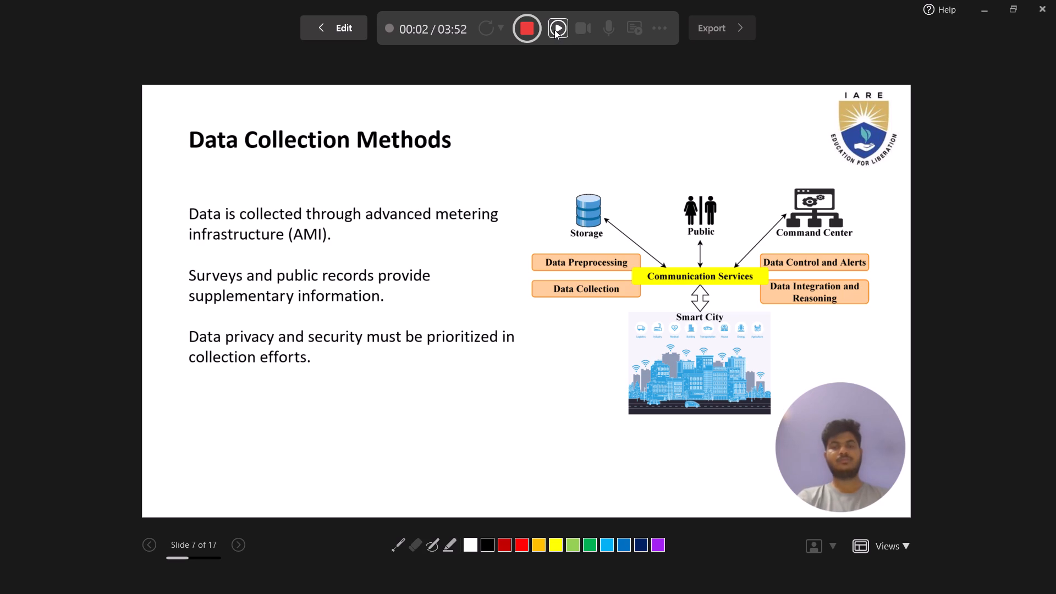
click(554, 30)
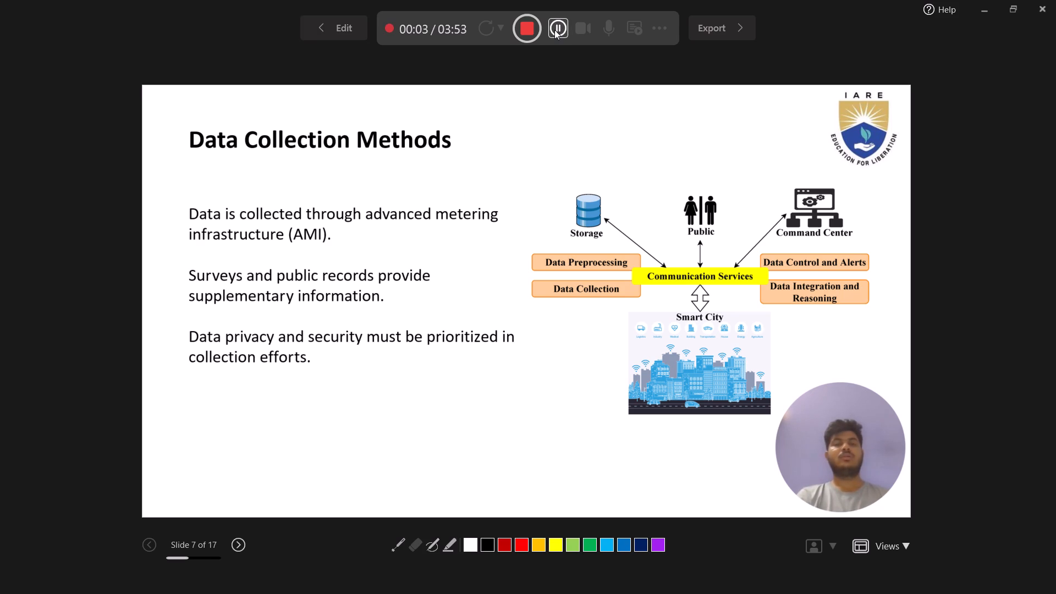
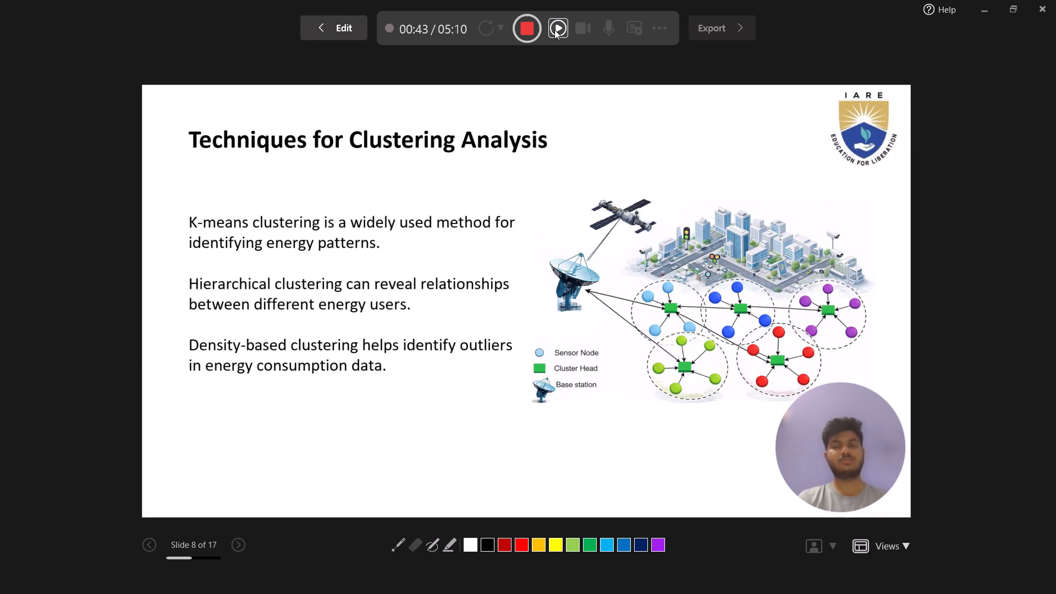
Resume the paused recording on the Techniques for Clustering Analysis slide and narrate it.
click(554, 30)
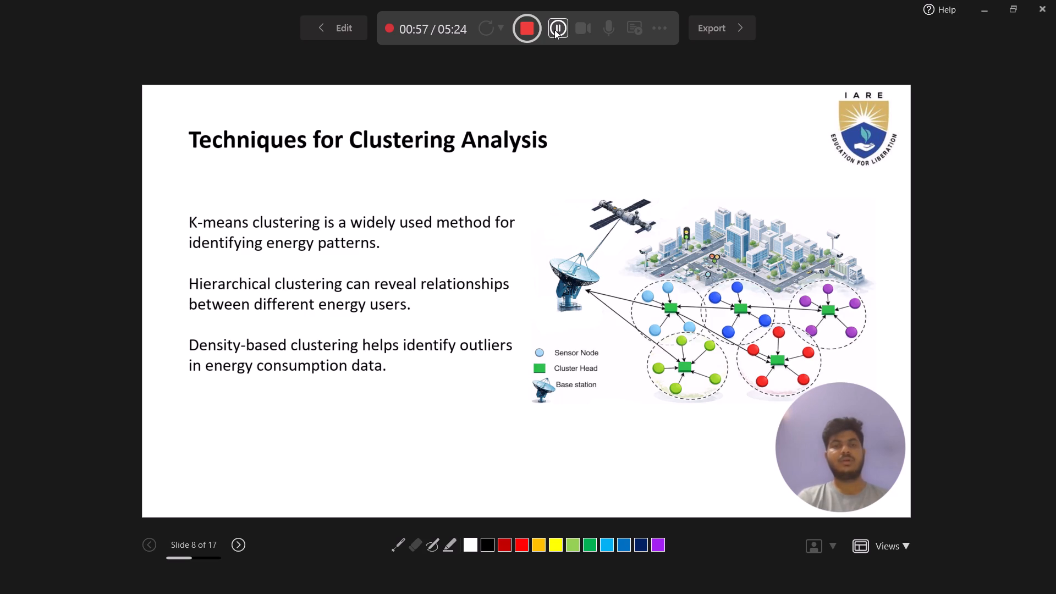
Advance the recording to the Applications of Energy Clustering slide, then pause and resume it there.
key(Right)
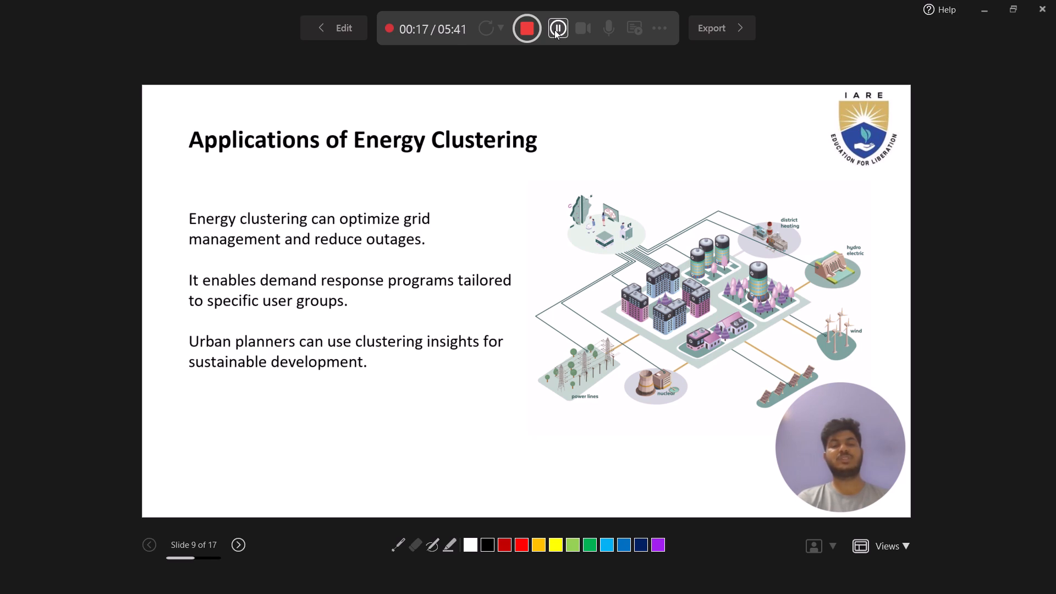
click(554, 30)
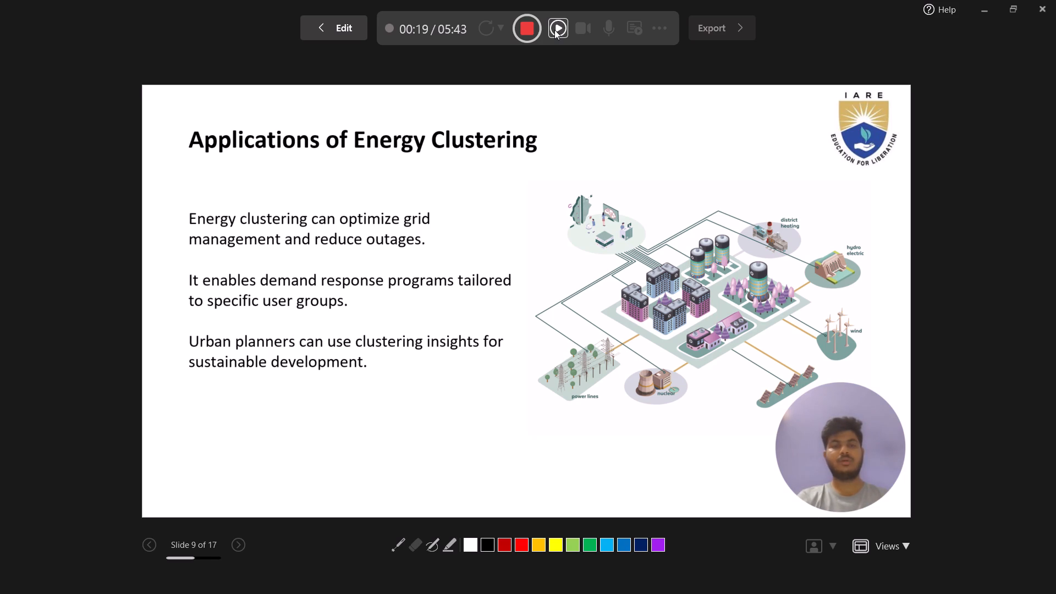
click(554, 30)
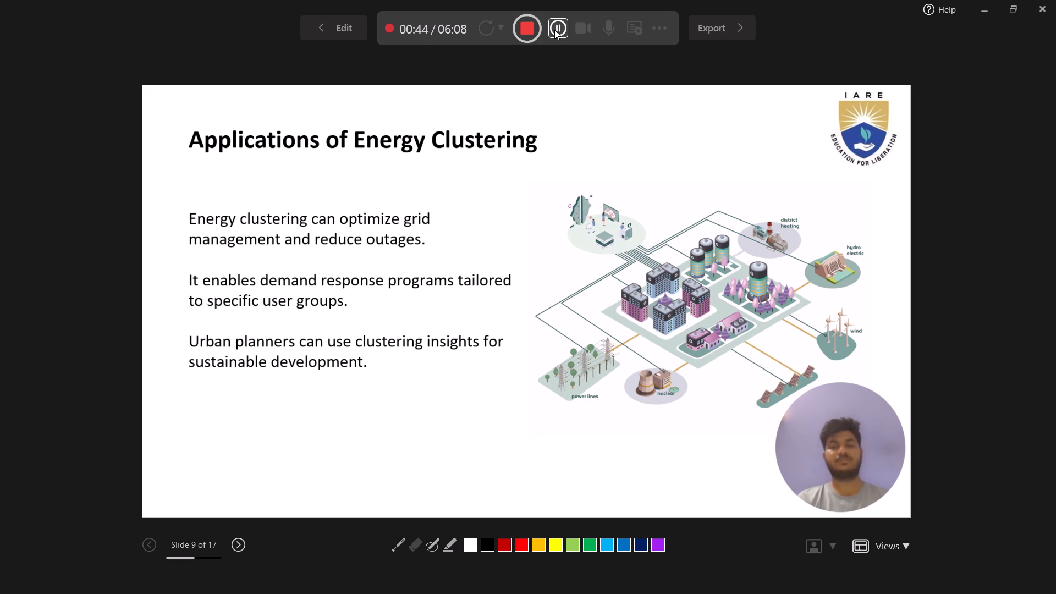
Continue the recording through the Case Study: Barcelona slide and on to the Challenges in Energy Clustering slide.
key(Right)
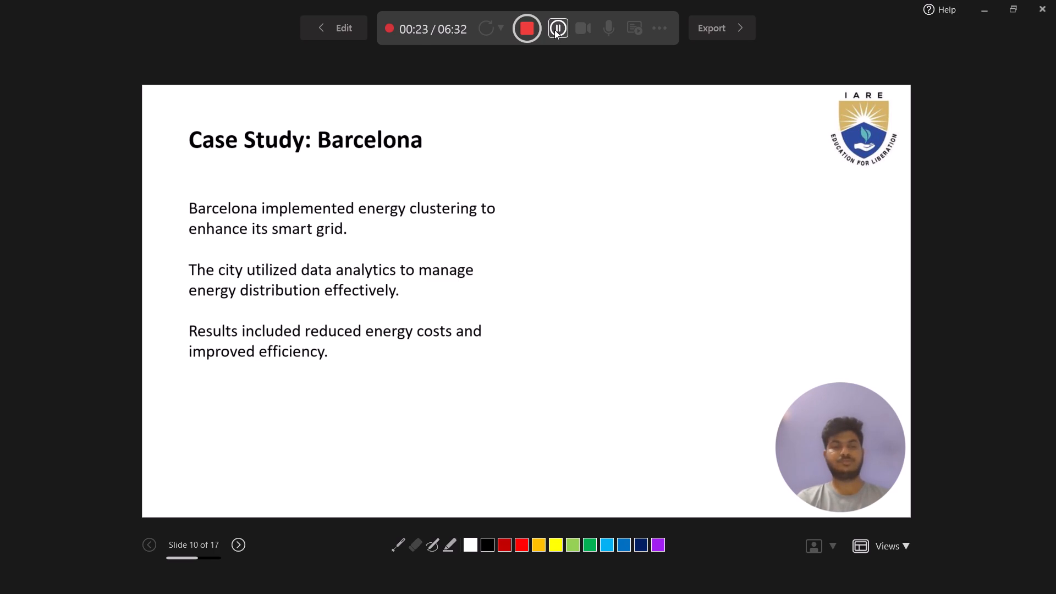
key(Right)
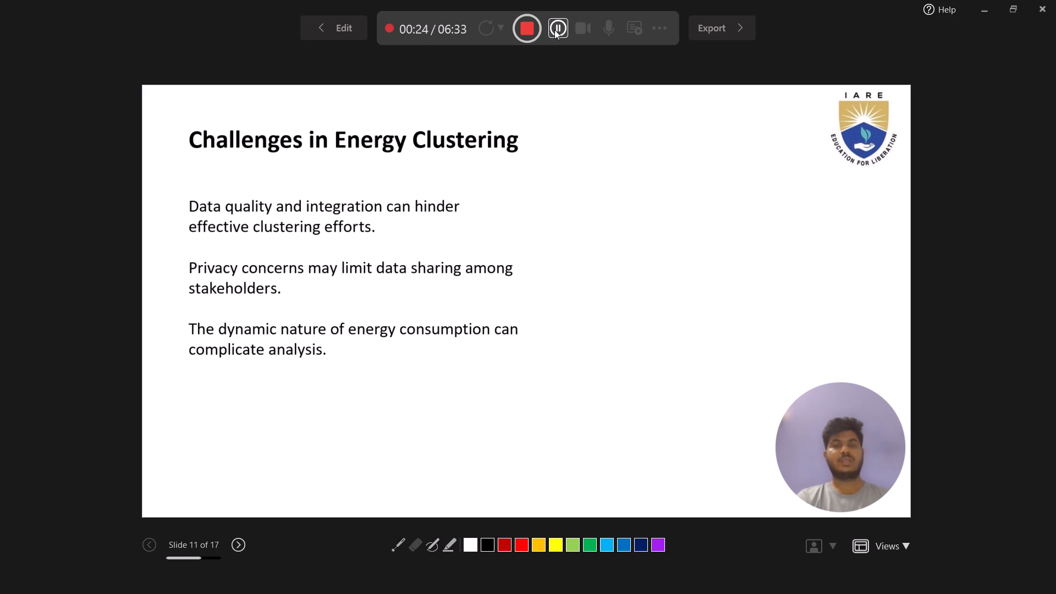
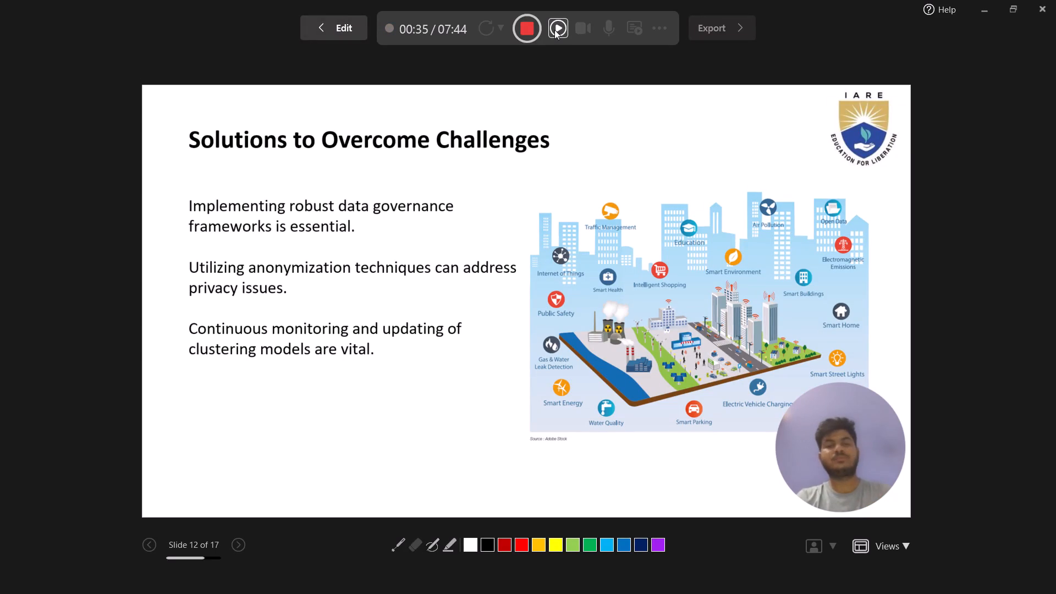
Resume the paused recording on the Solutions to Overcome Challenges slide and advance it to the Future Trends in Smart City Energy Clustering slide.
click(554, 30)
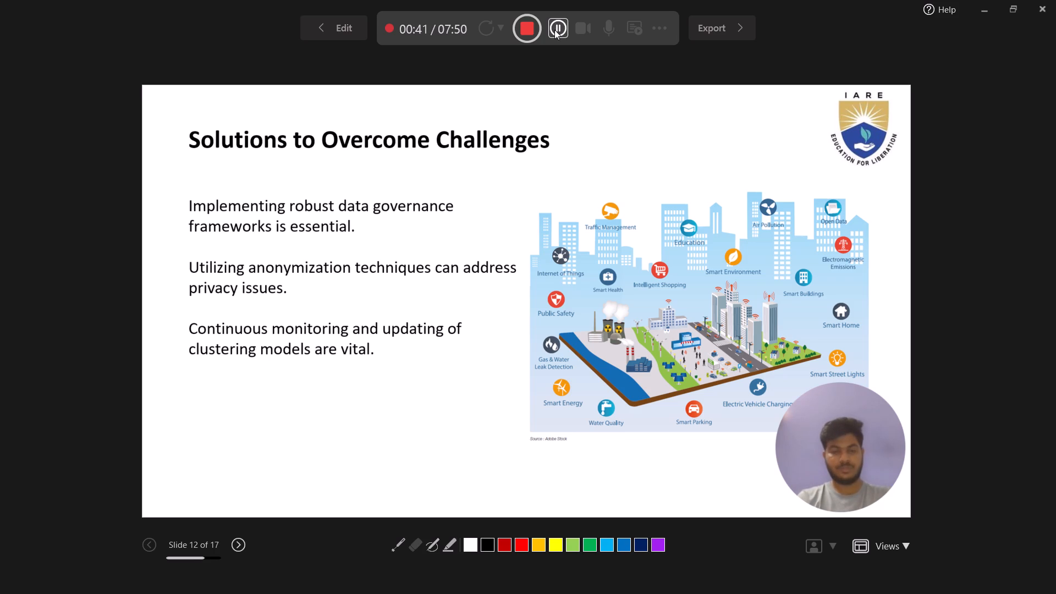
key(Right)
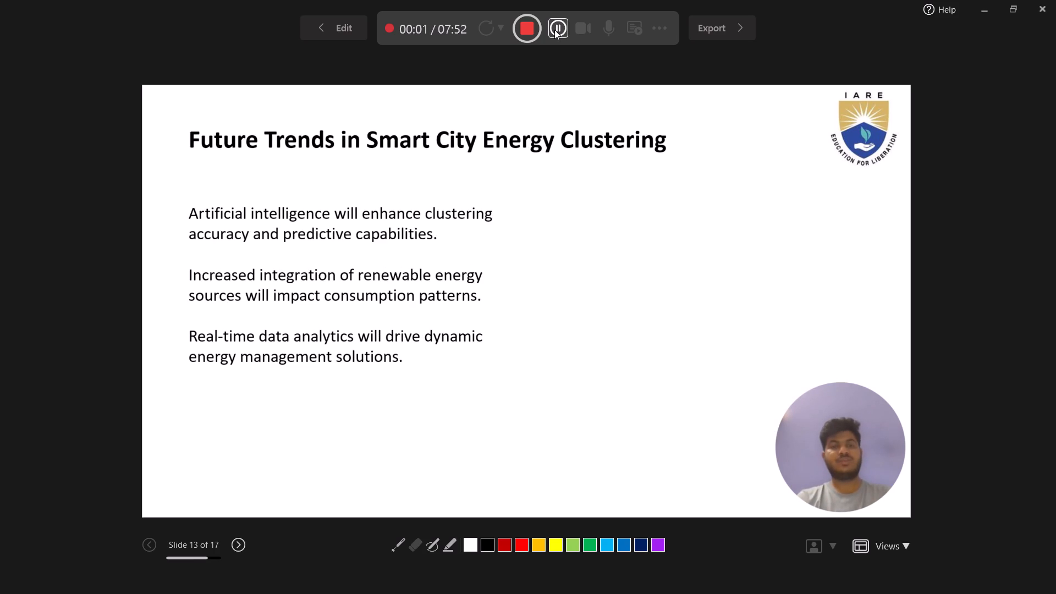
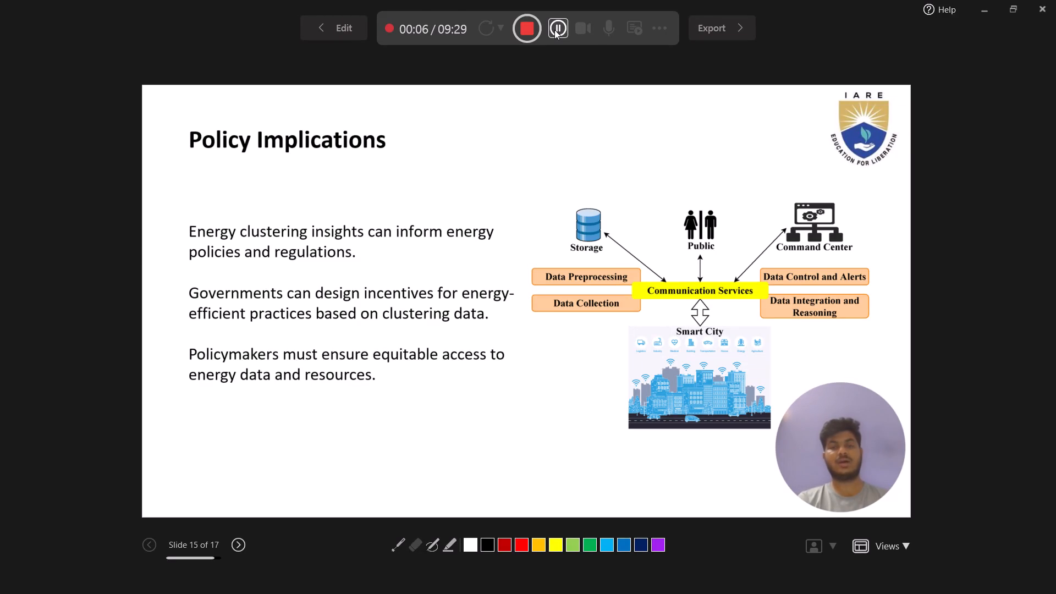
Pause and resume the recording on the Policy Implications slide, record through Integration with Other Smart City Initiatives to Conclusion, and stop recording.
click(554, 30)
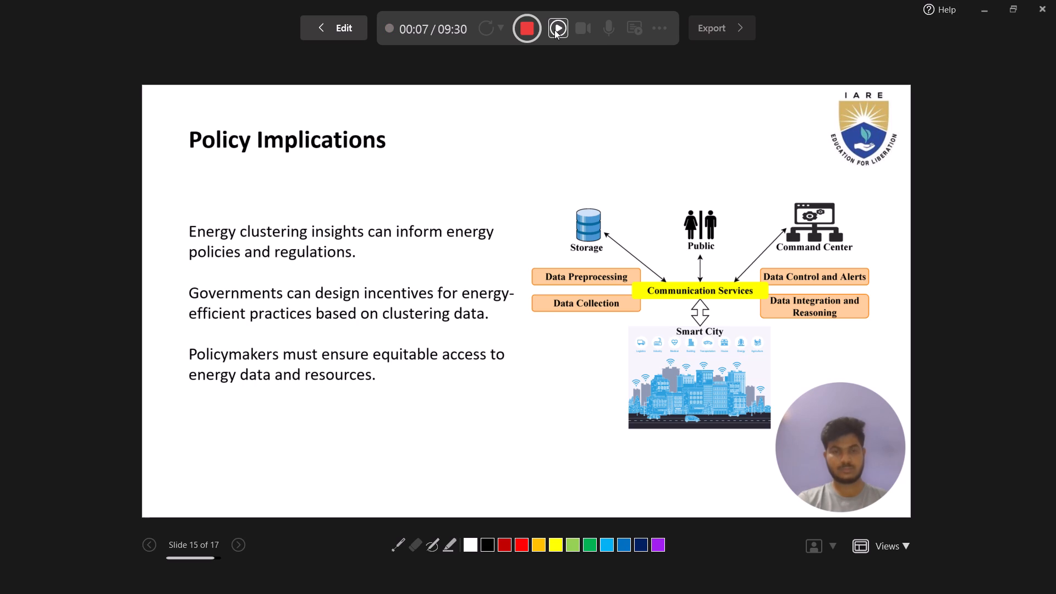
click(554, 30)
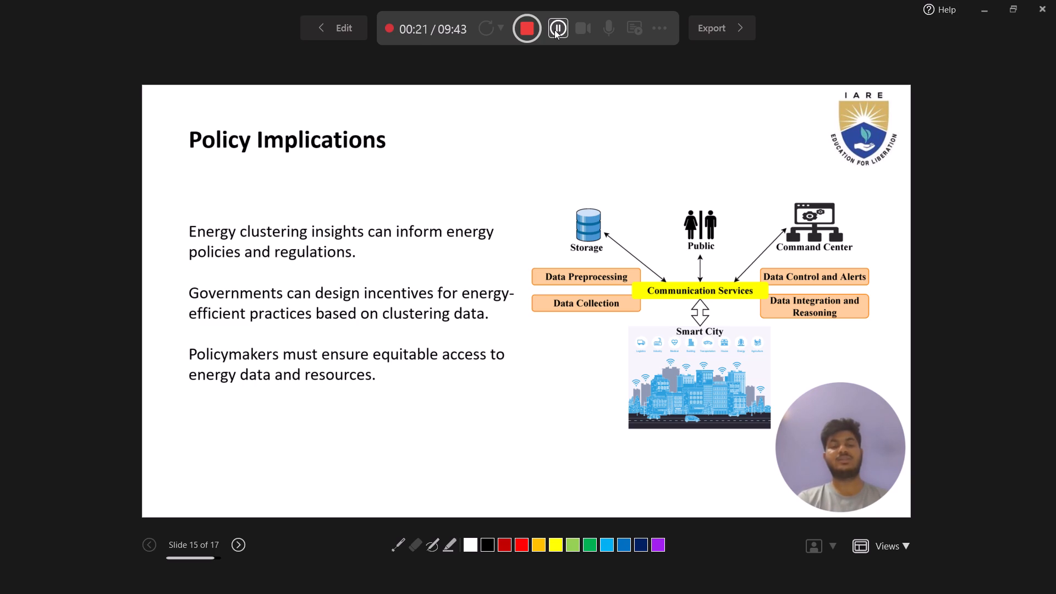
key(Right)
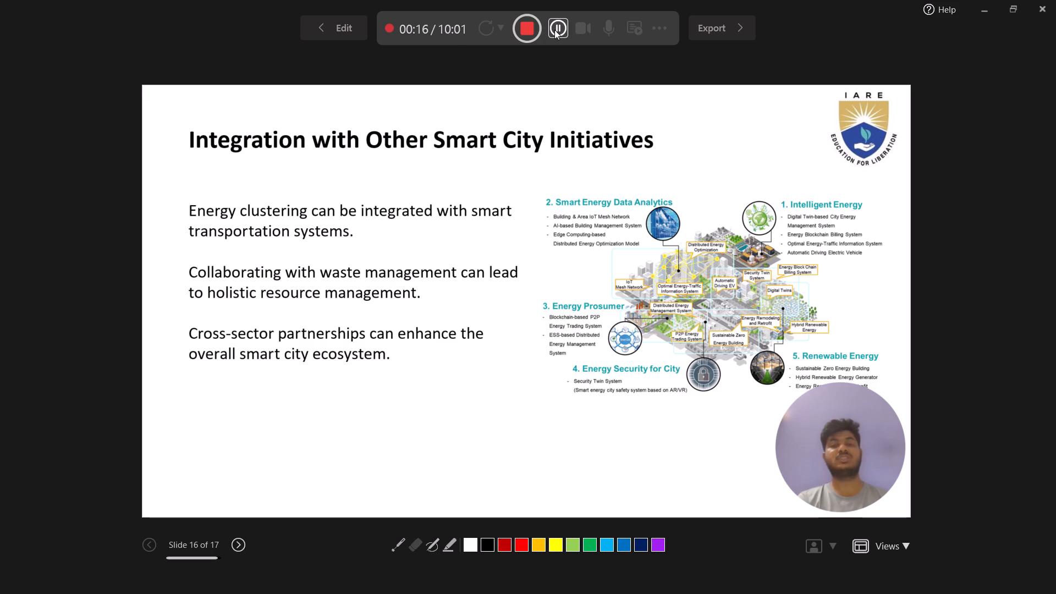
key(Right)
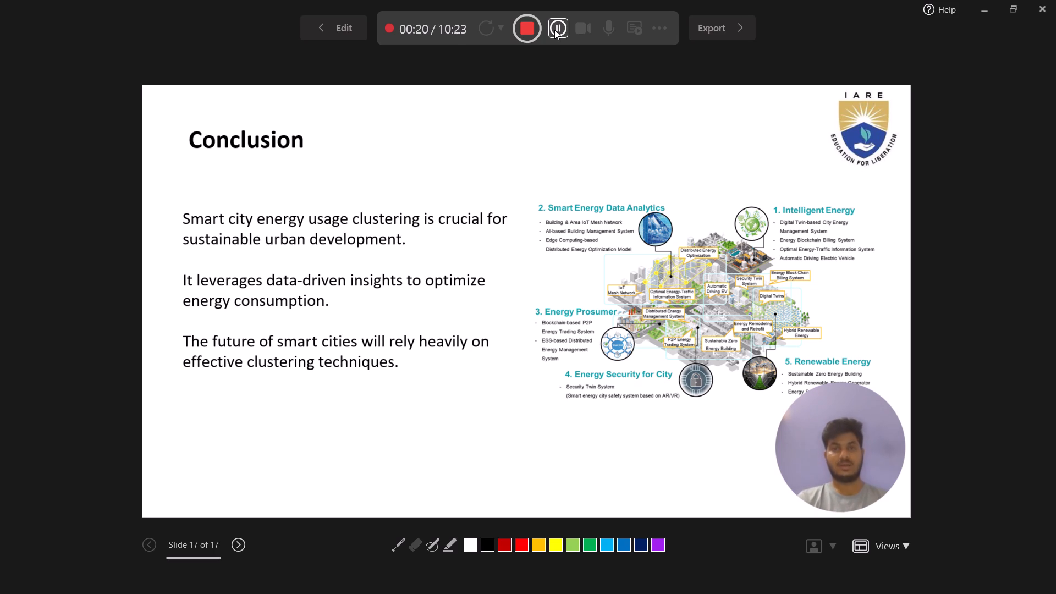
click(533, 28)
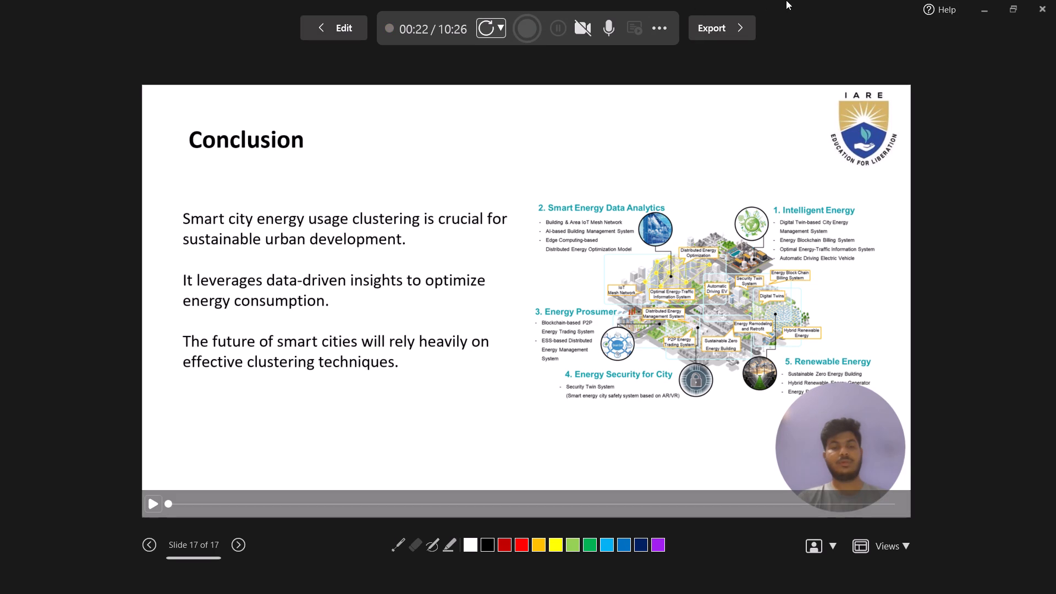
Export the recorded presentation as the Full HD (1080p) MP4 video Smart City Energy Usage Clustering.
click(737, 28)
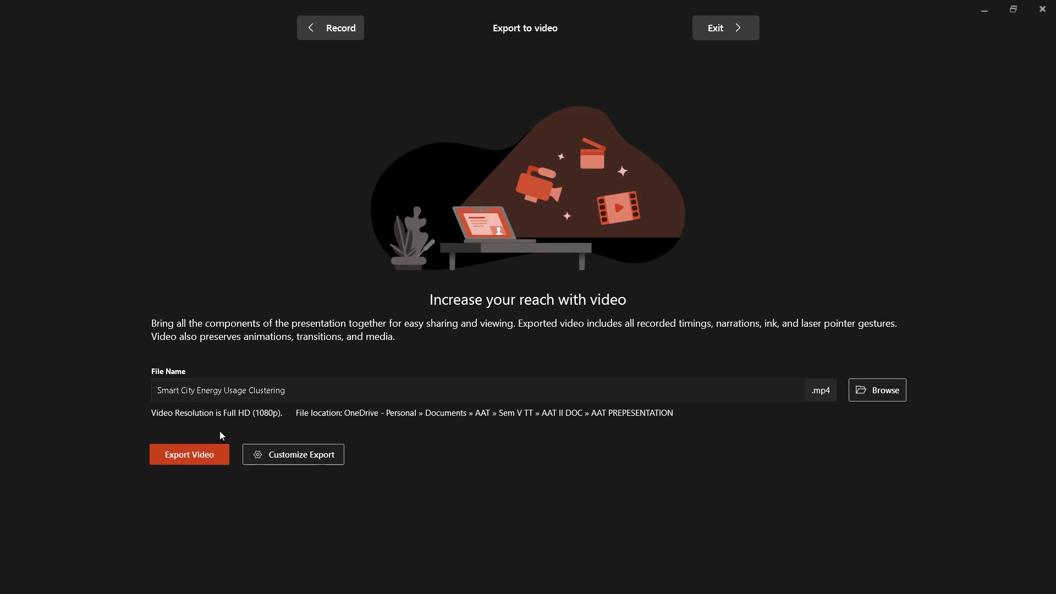
click(174, 454)
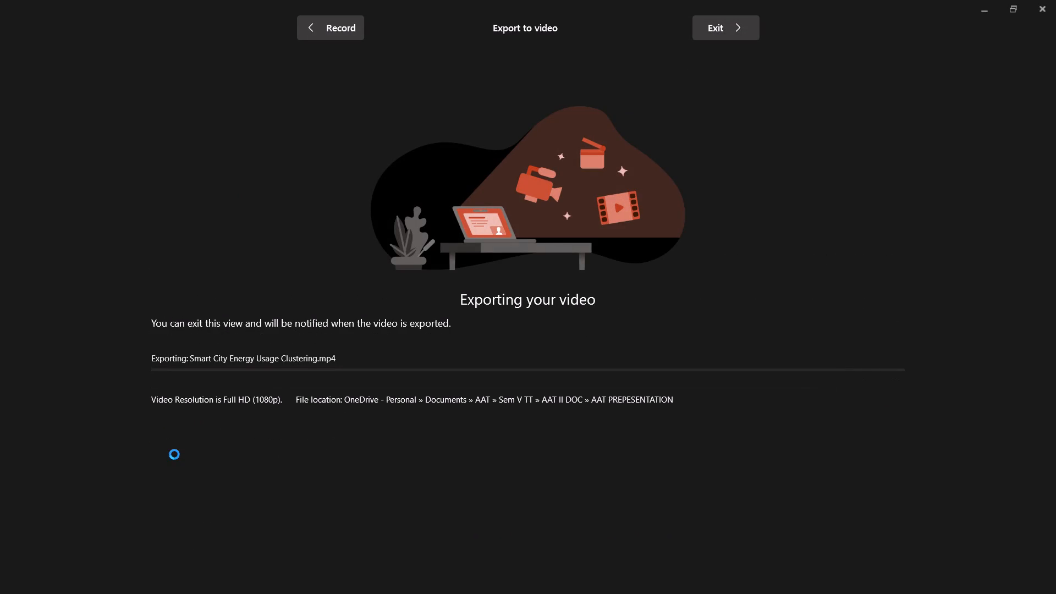
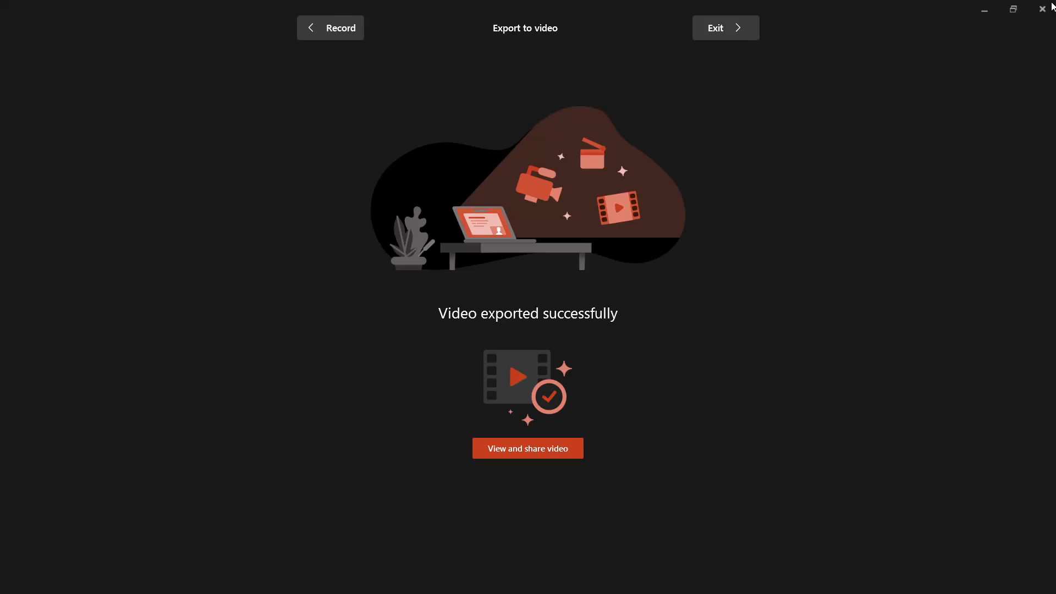
Close the video export and recording window to return to the presentation's normal editing view.
click(1047, 7)
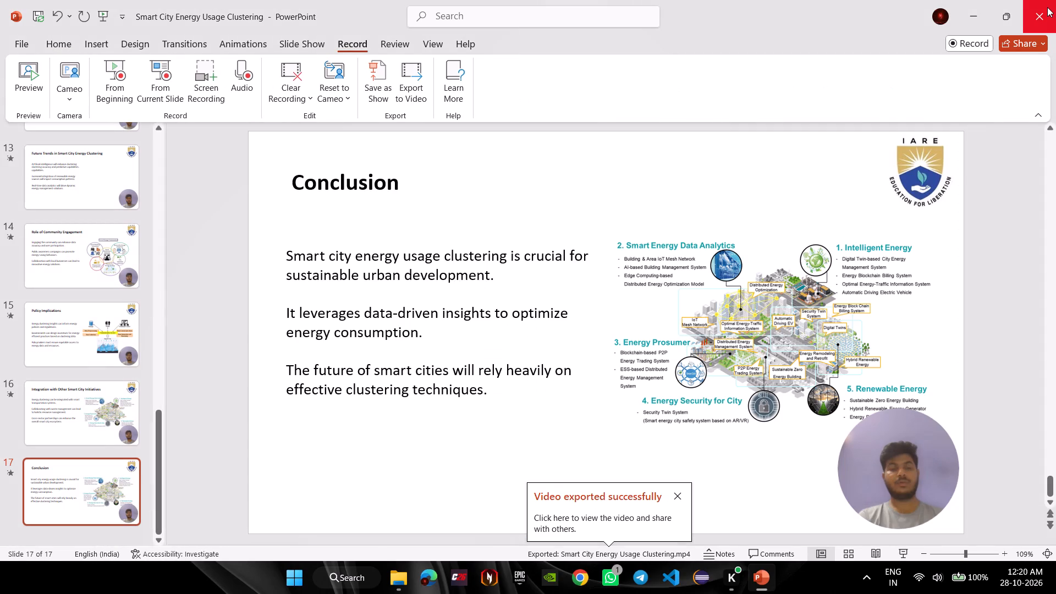
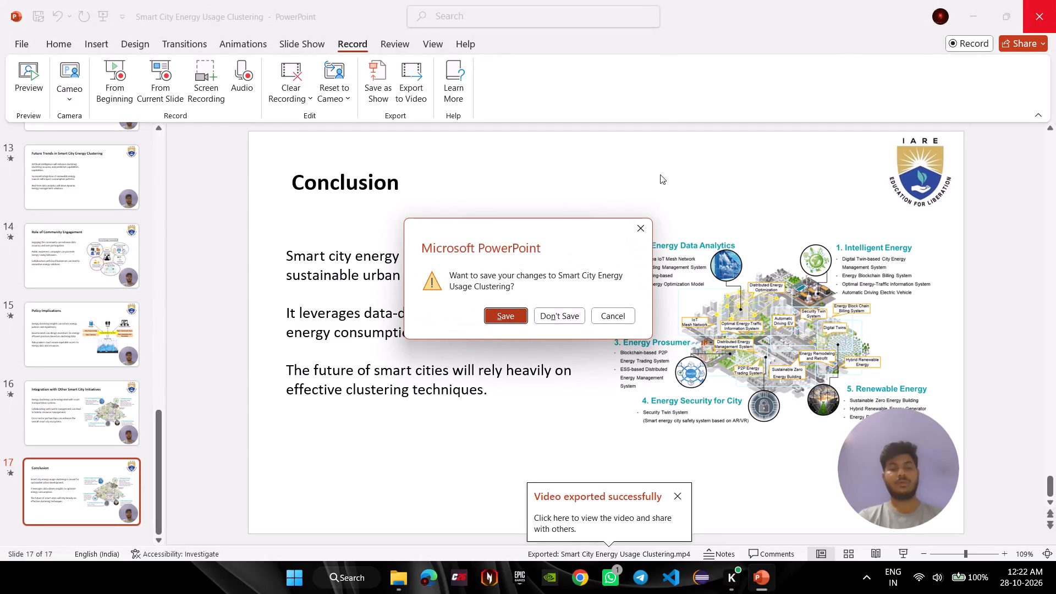
Save the changes to the Smart City Energy Usage Clustering presentation as it closes.
click(497, 314)
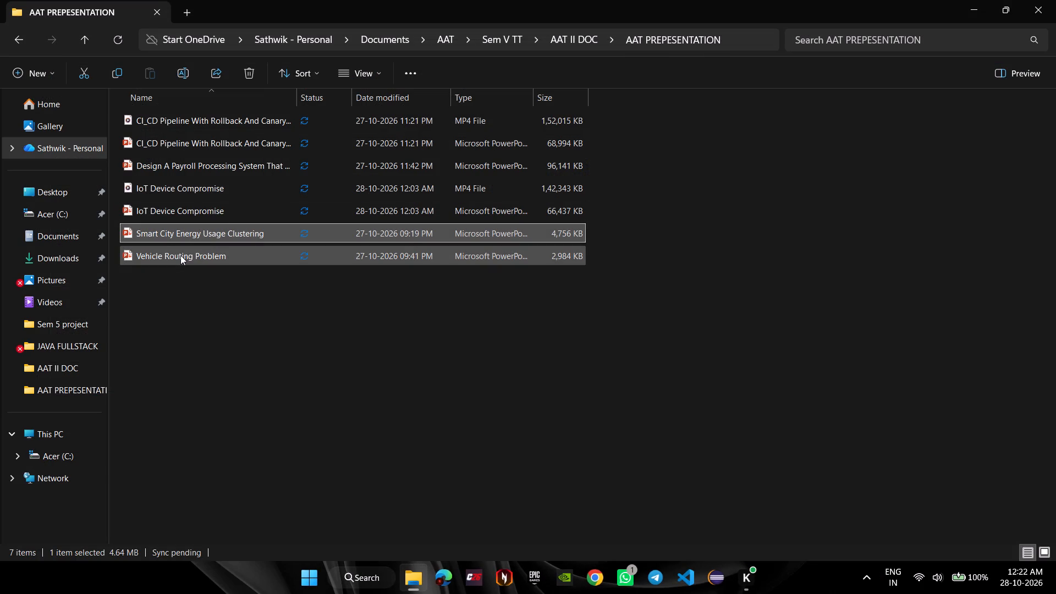
In File Explorer, refresh the AAT PREPESENTATION folder and check its listing for the saved Smart City Energy Usage Clustering presentation and exported video.
click(180, 255)
click(180, 255)
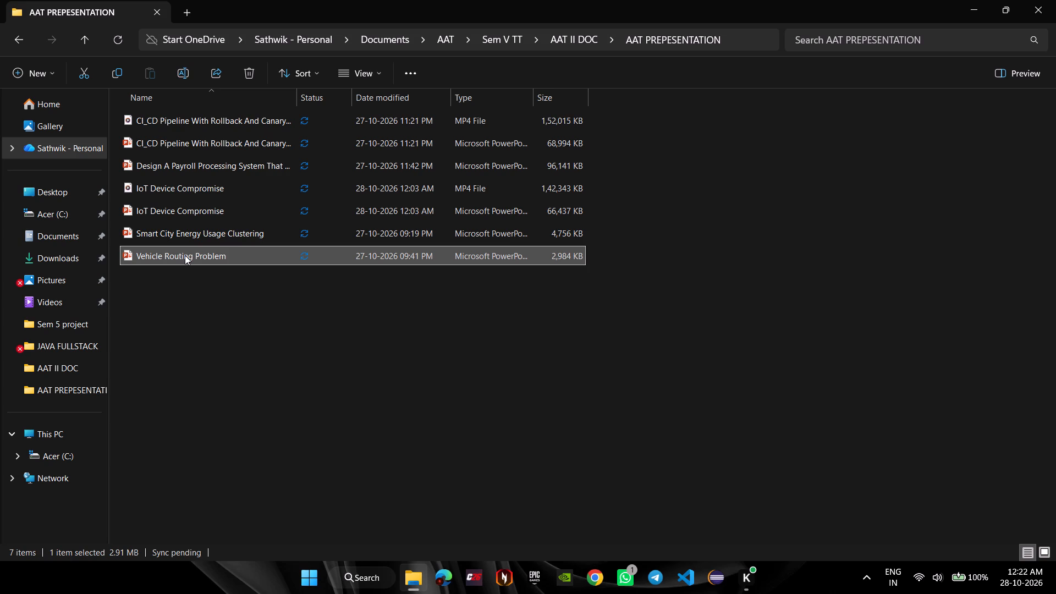
key(F5)
key(F5)
click(215, 331)
right_click(215, 331)
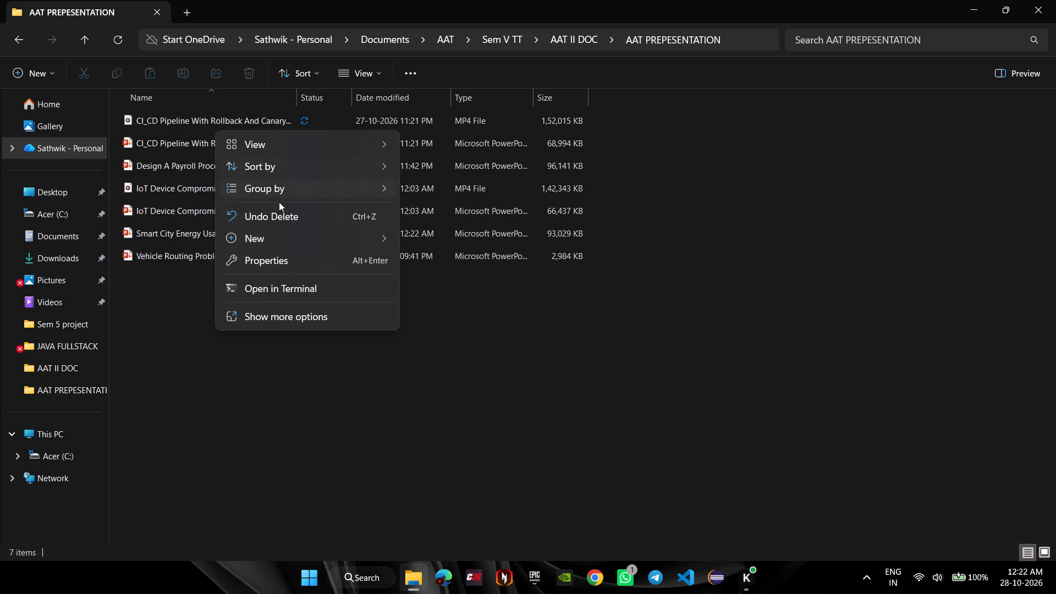
click(208, 424)
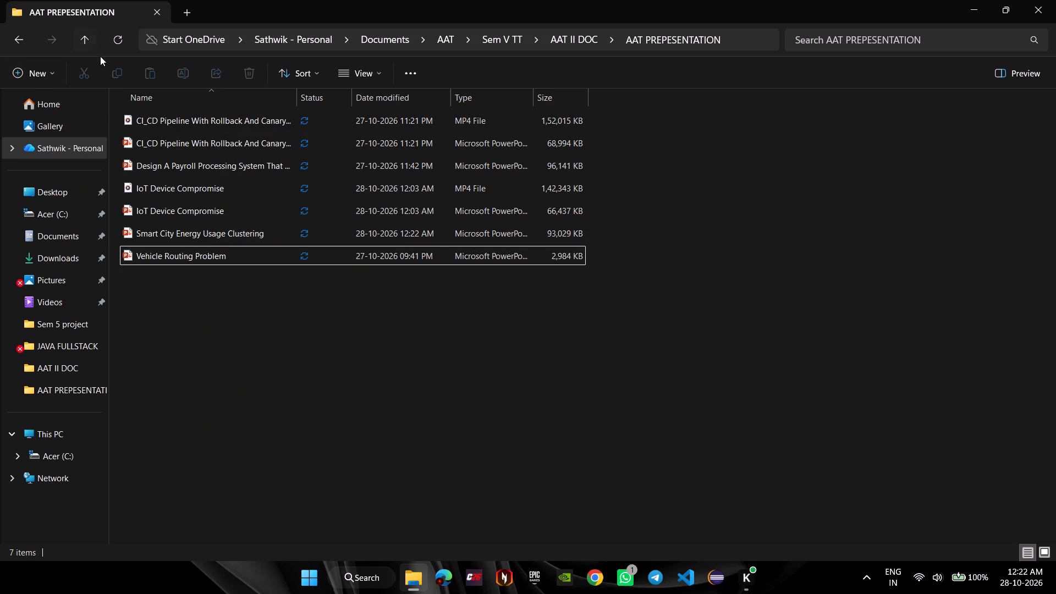
triple_click(112, 38)
click(112, 38)
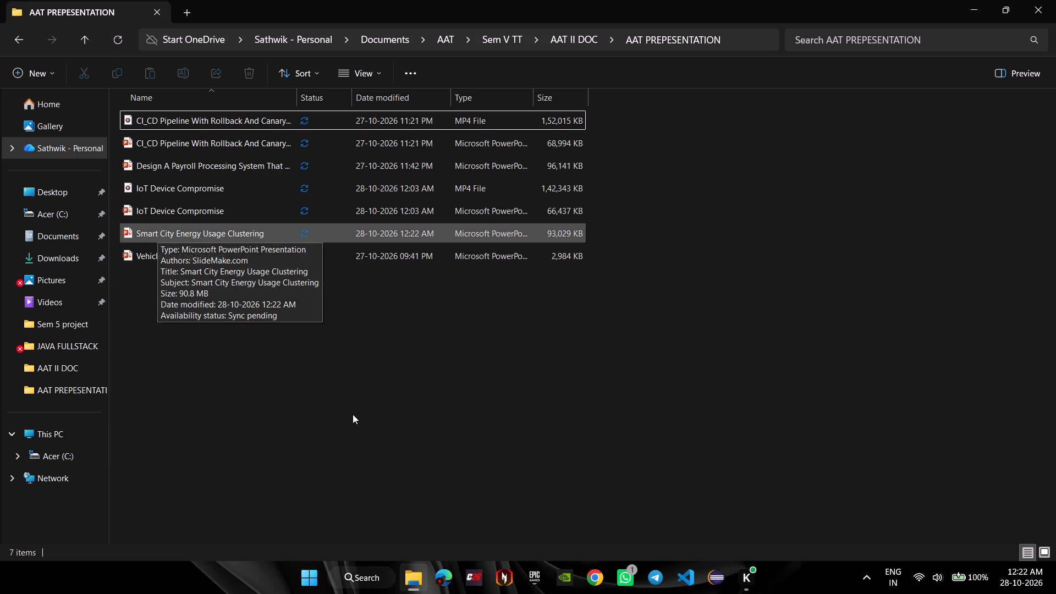
click(534, 190)
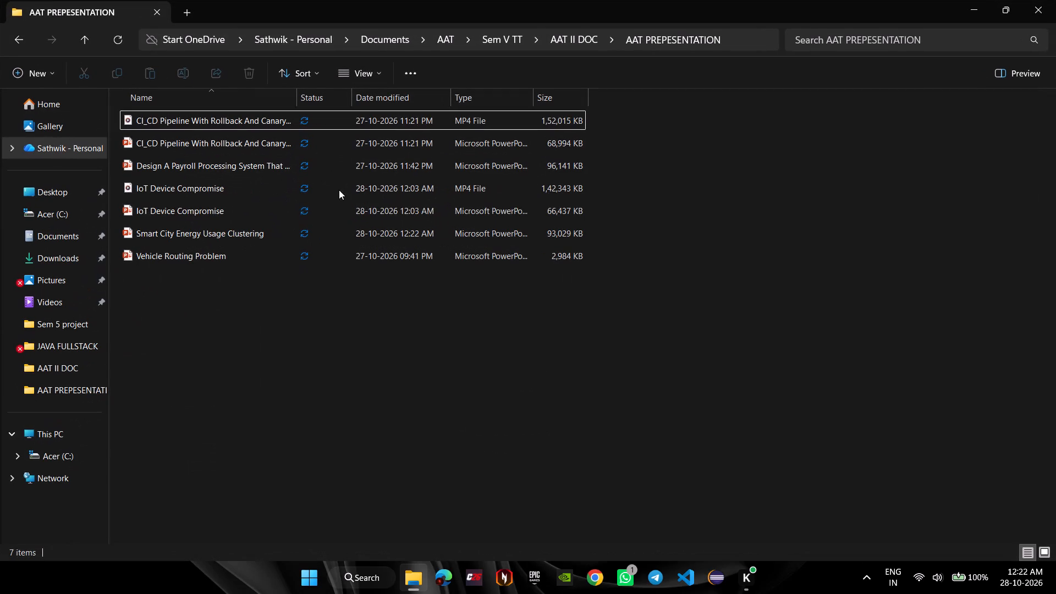
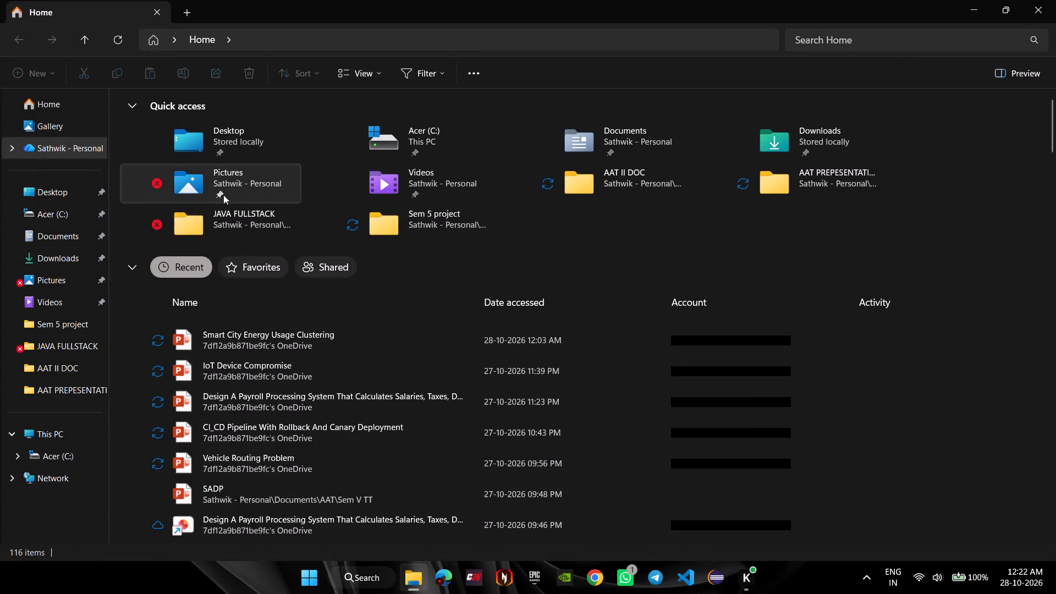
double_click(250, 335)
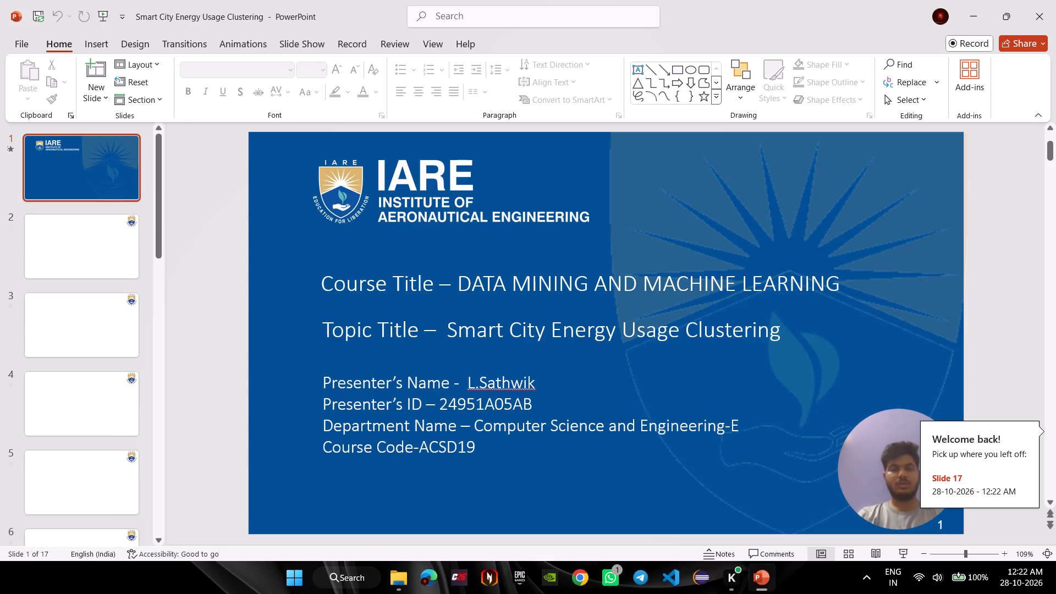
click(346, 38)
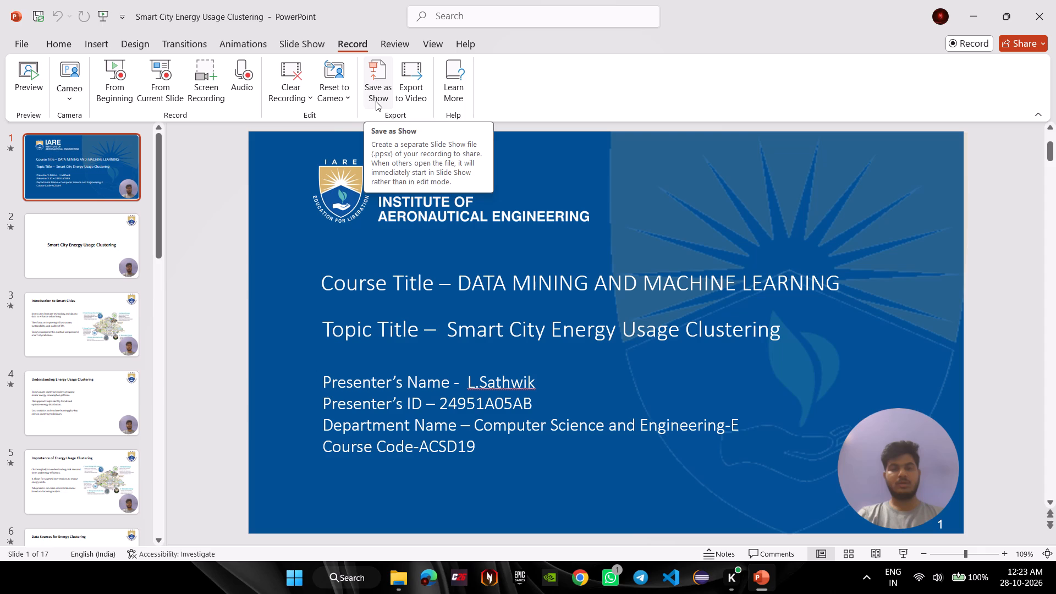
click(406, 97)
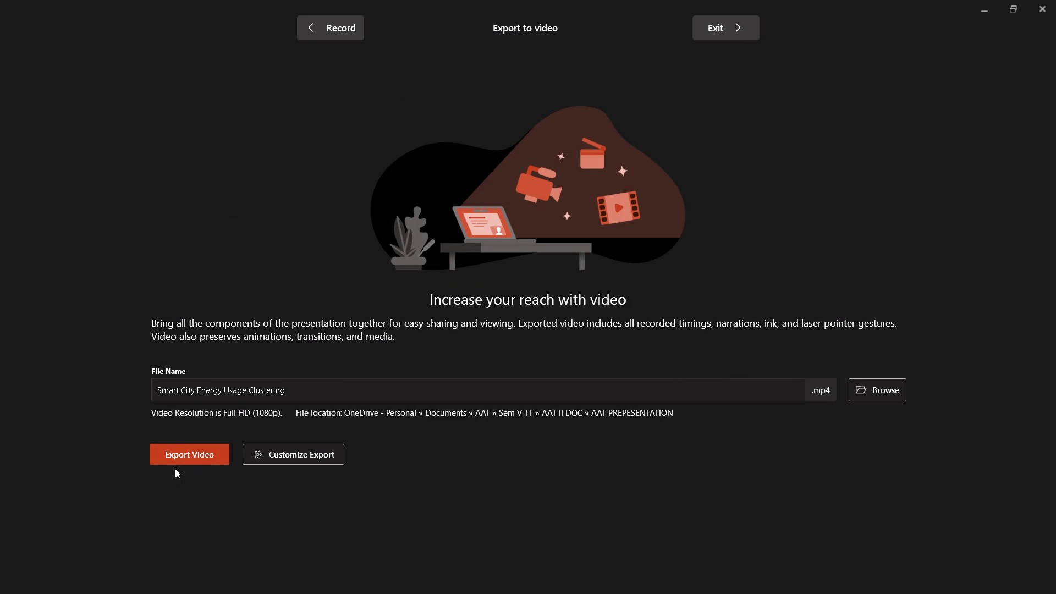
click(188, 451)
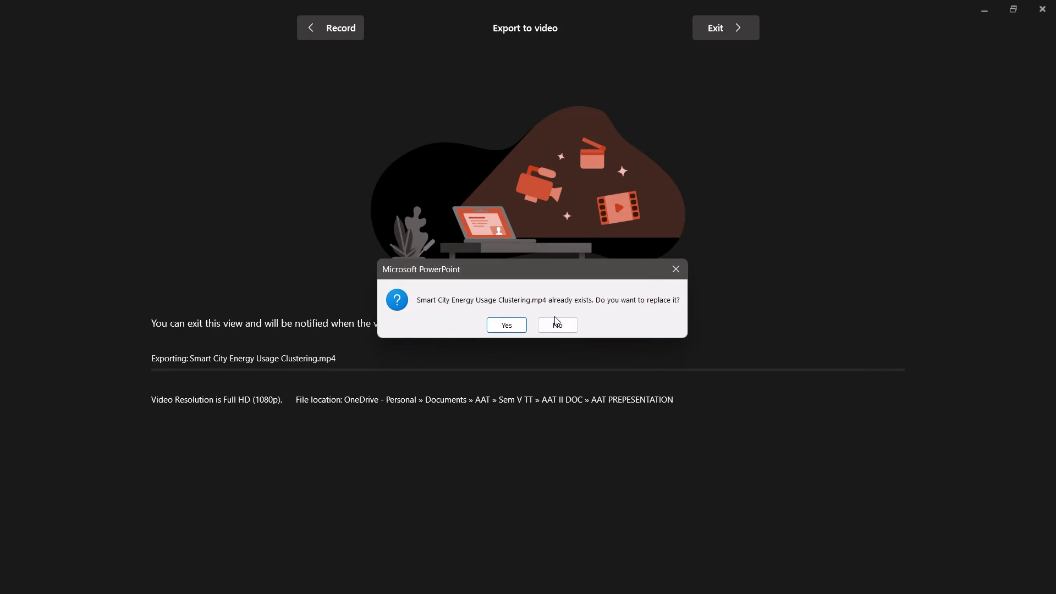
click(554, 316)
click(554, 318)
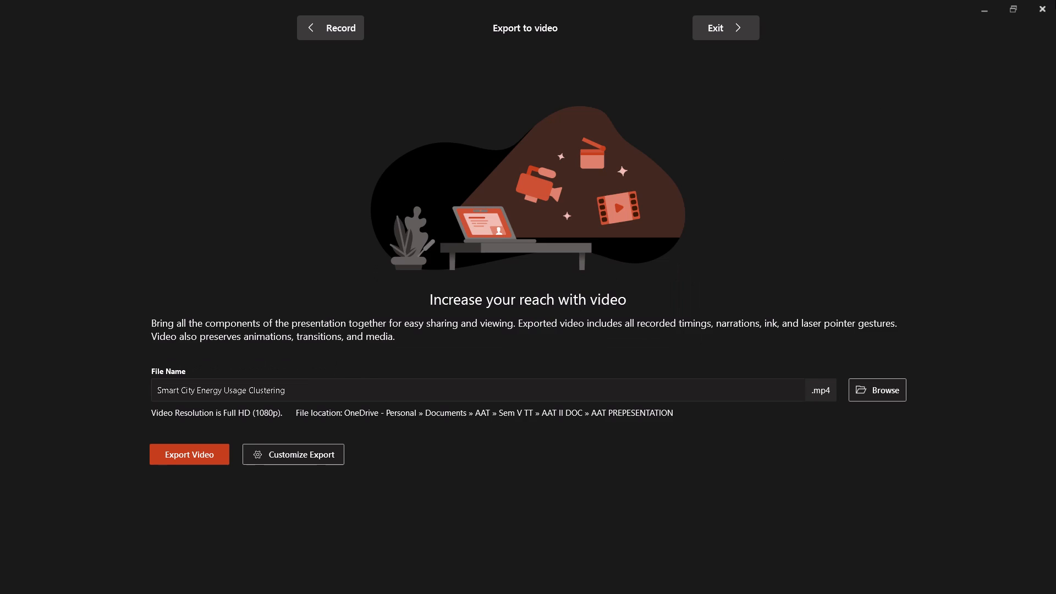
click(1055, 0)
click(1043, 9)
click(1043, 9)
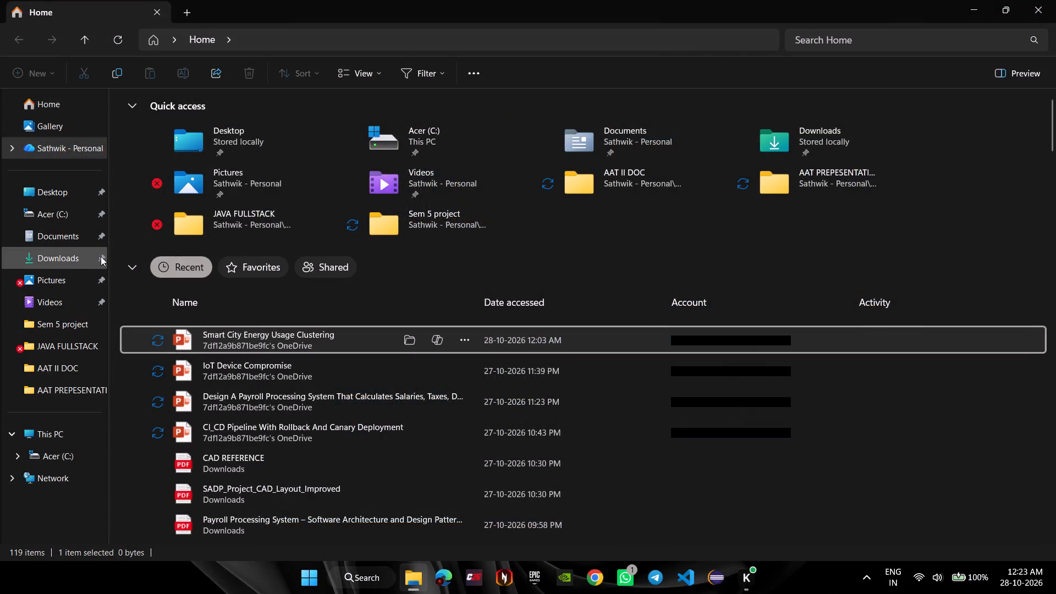
In File Explorer, go to Documents > AAT > Sem V TT > AAT II DOC > AAT PREPESENTATION and check for the Smart City Energy Usage Clustering MP4.
click(104, 264)
click(80, 250)
click(80, 246)
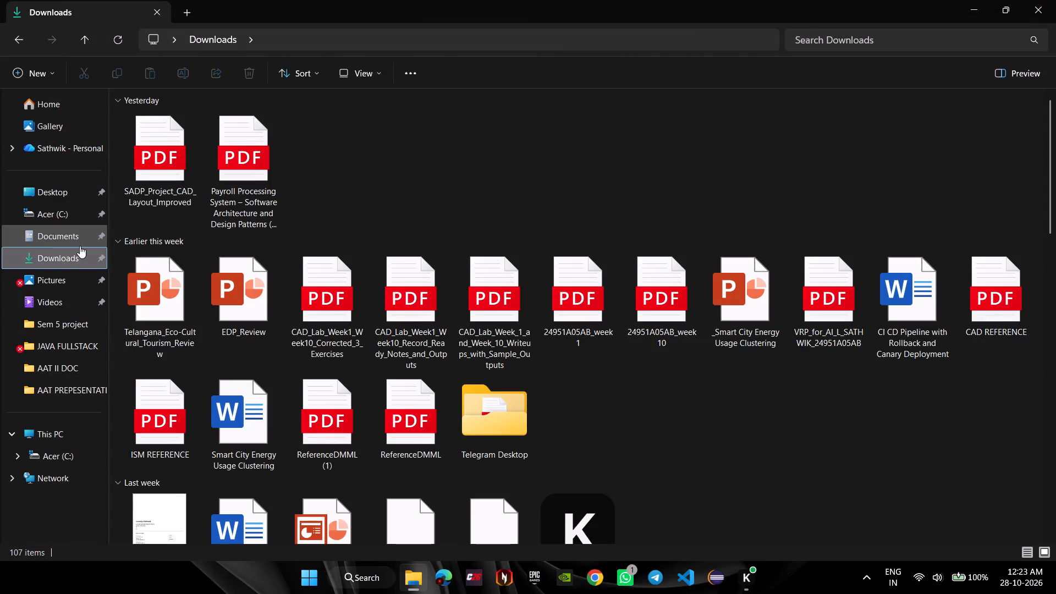
double_click(189, 122)
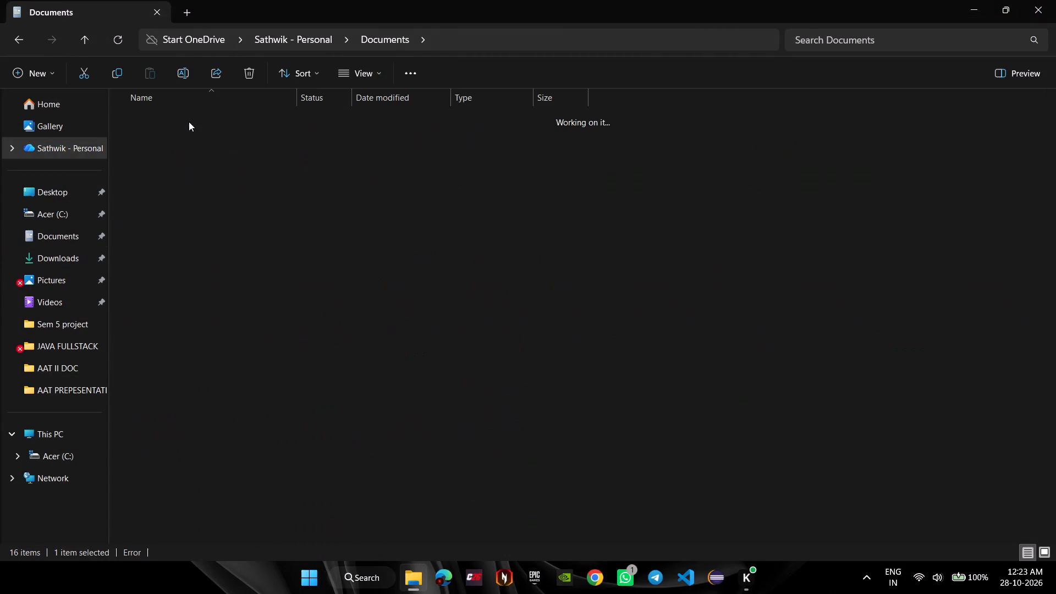
double_click(176, 127)
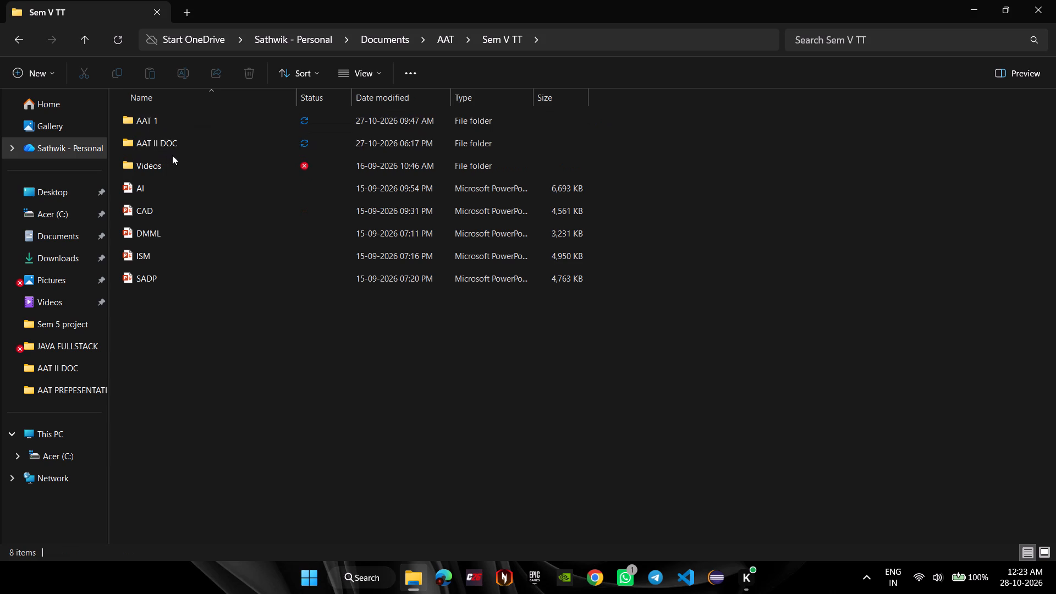
click(186, 141)
drag(186, 141, 176, 117)
double_click(176, 117)
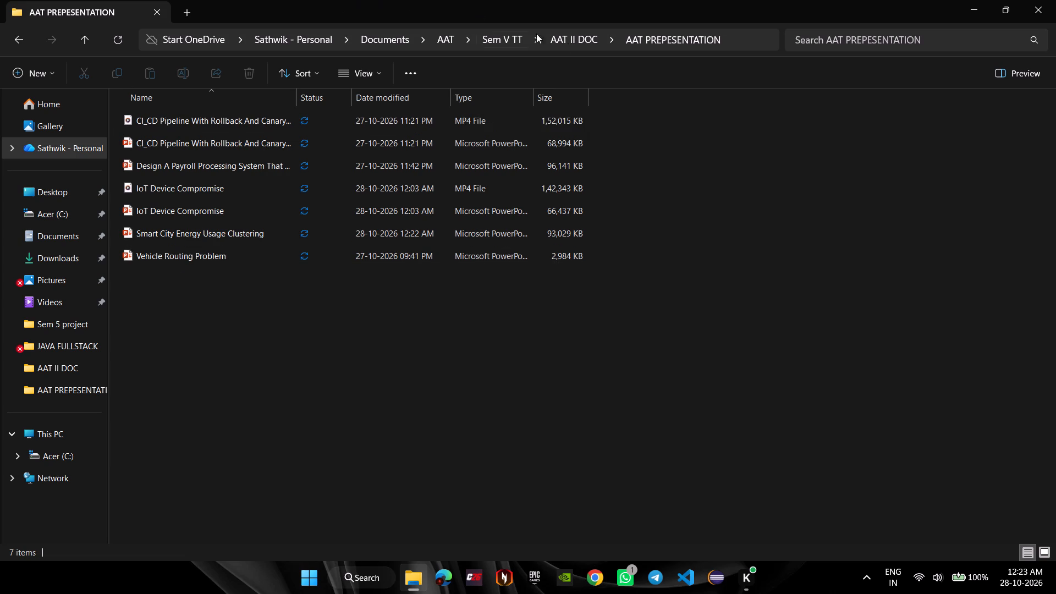
key(alt+Tab)
key(alt+Tab)
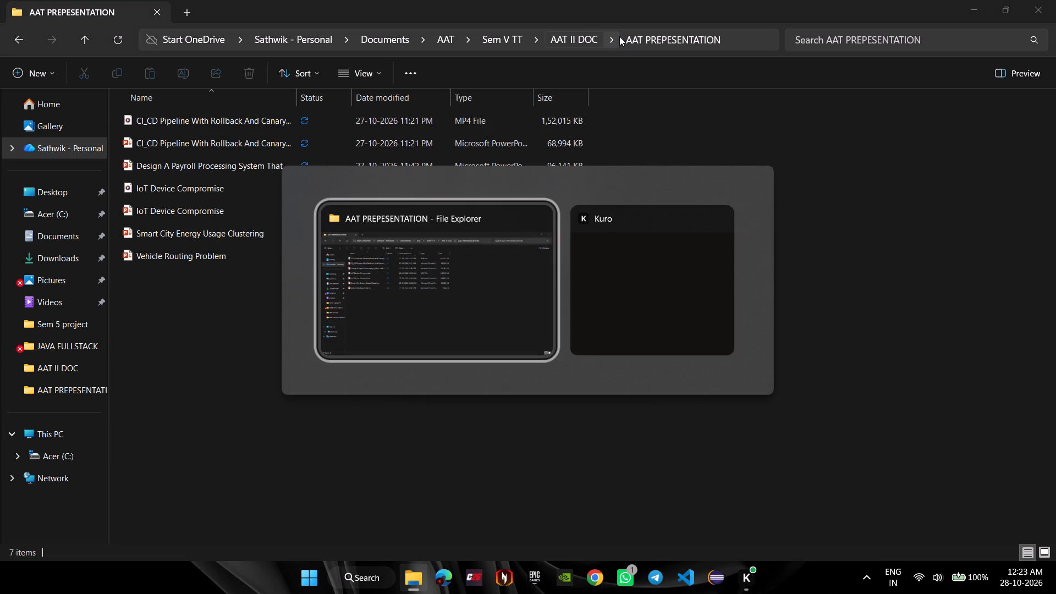
Reopen the Smart City Energy Usage Clustering presentation in PowerPoint and bring up its video export page.
double_click(297, 234)
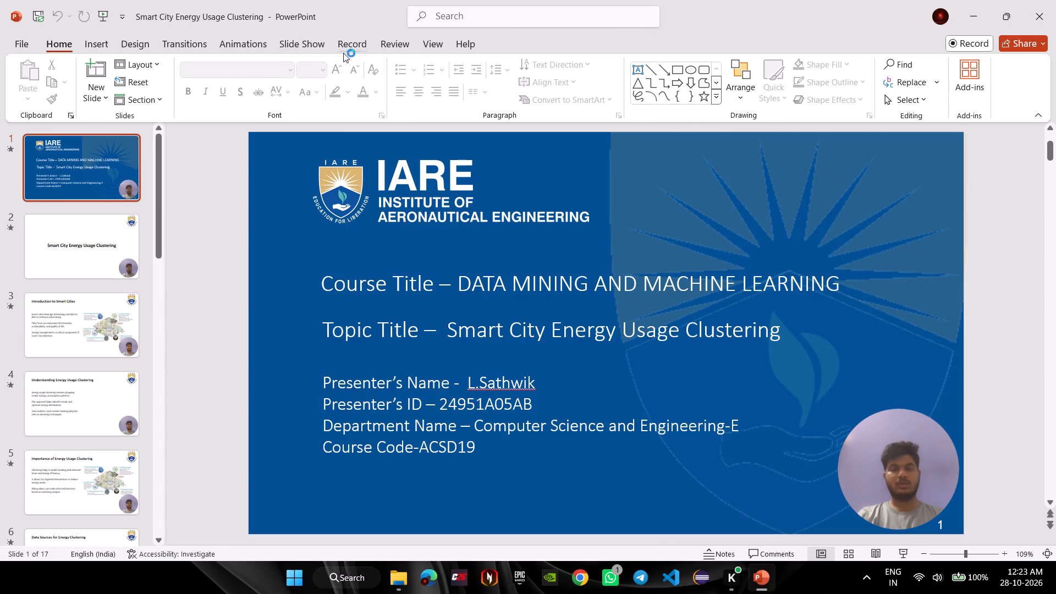
click(351, 45)
click(423, 102)
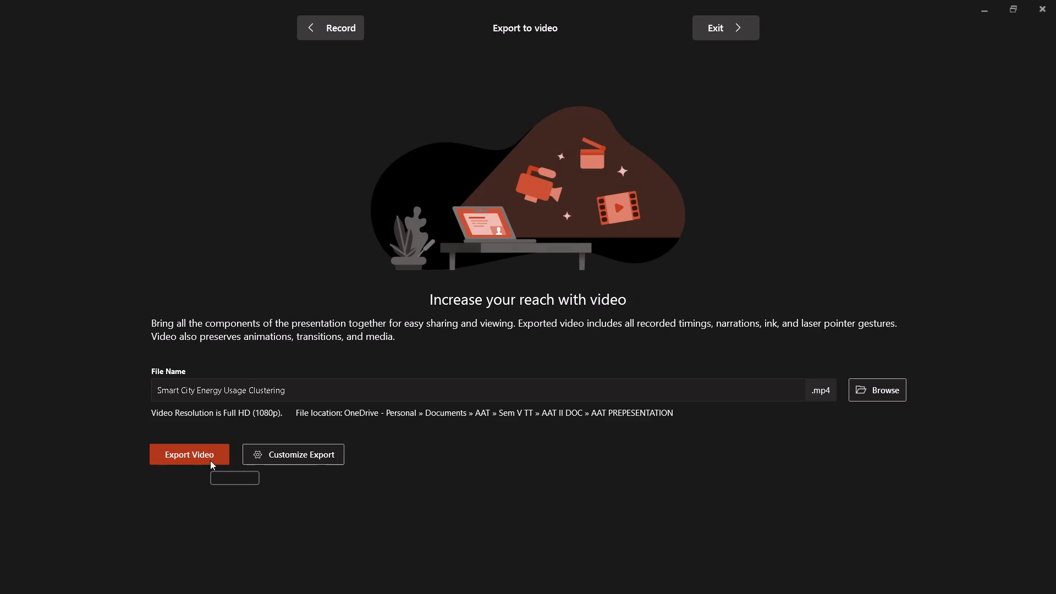
Recheck the AAT PREPESENTATION listing in File Explorer for the exported video, and return to PowerPoint's export page.
key(alt+Tab)
key(alt+Tab)
key(alt+Tab)
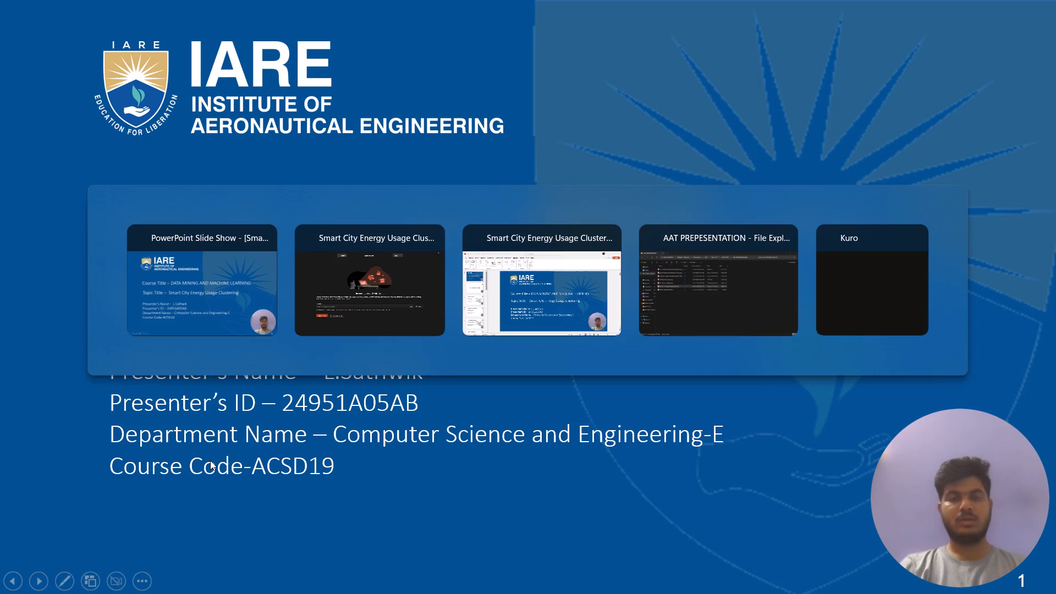
key(alt+Tab)
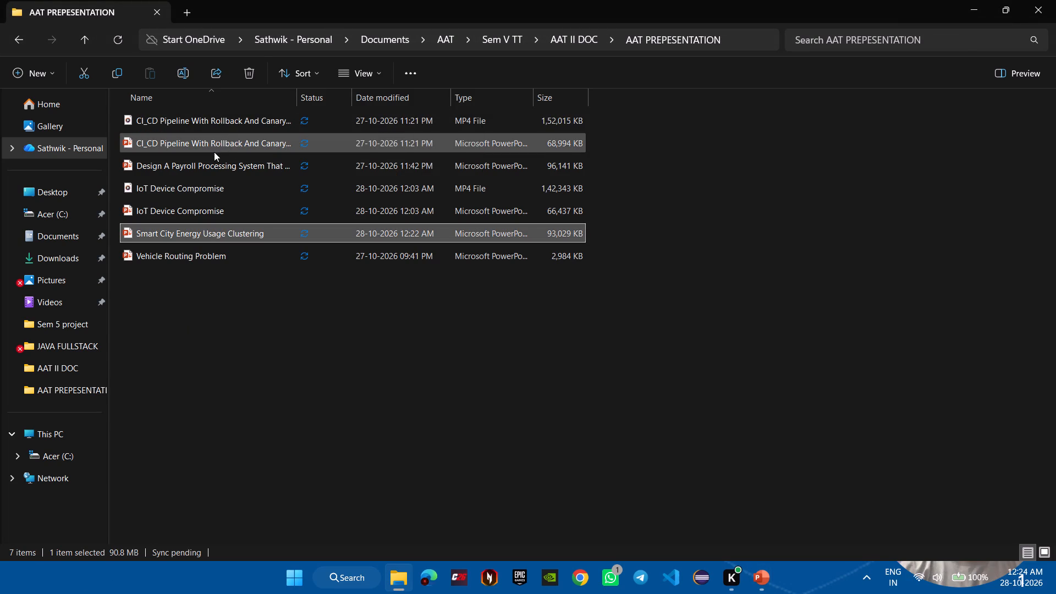
key(alt+Tab)
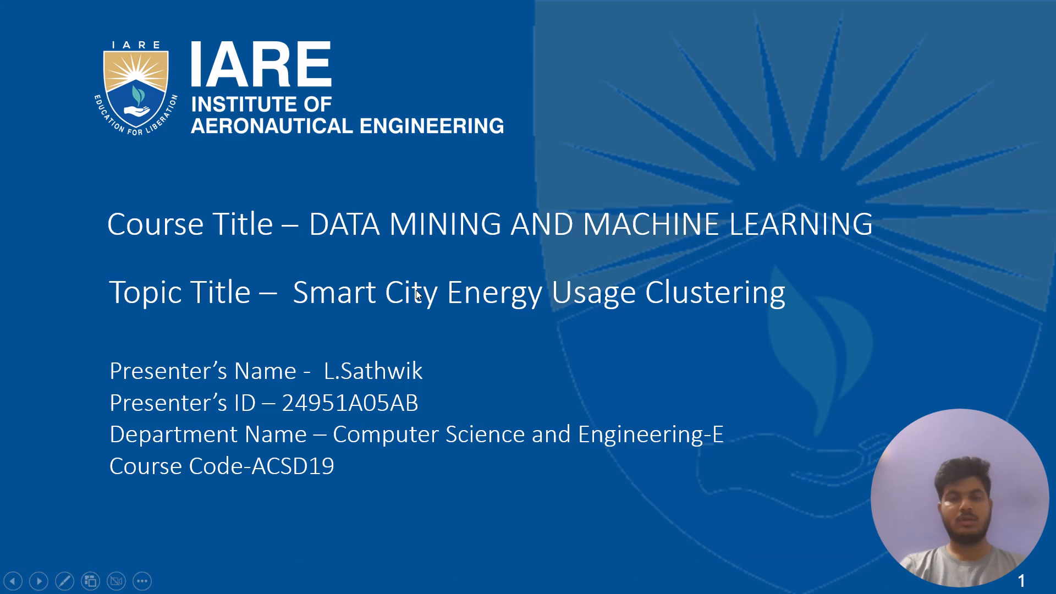
key(alt+Tab)
key(alt+Tab)
key(alt+Tab)
key(alt+Tab)
key(alt+Tab)
key(alt+Tab)
key(alt+Tab)
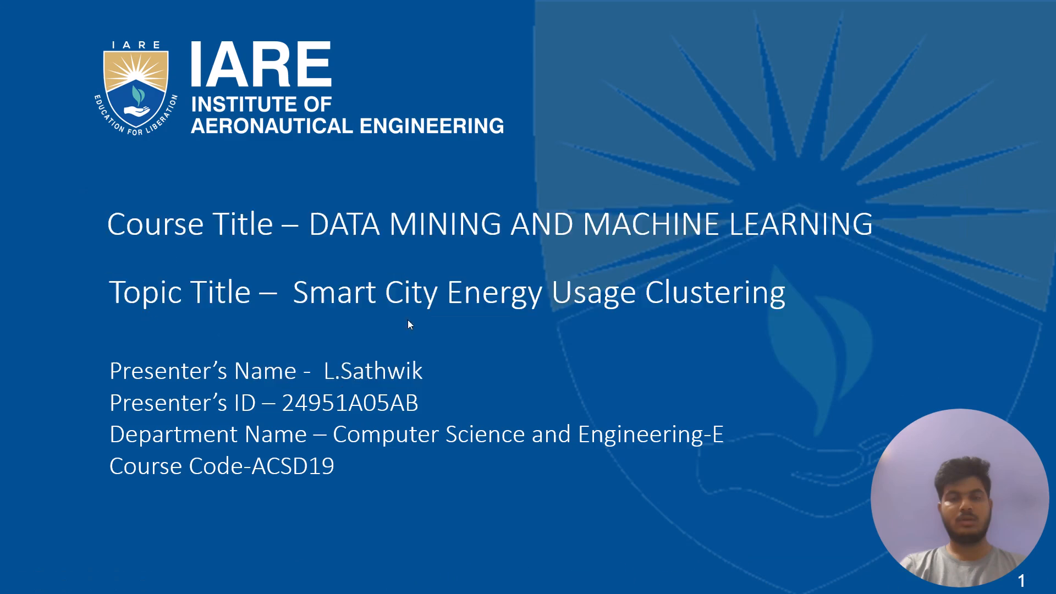
Start the Full HD (1080p) export as Smart City Energy Usage Clustering.mp4 in AAT PREPESENTATION, replacing the existing file.
click(187, 454)
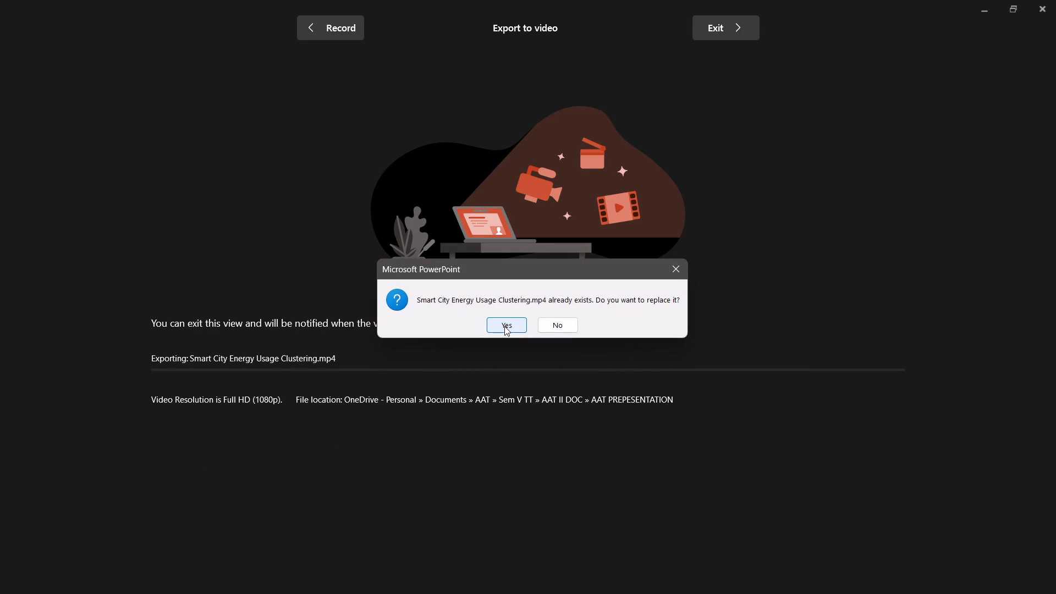
click(504, 326)
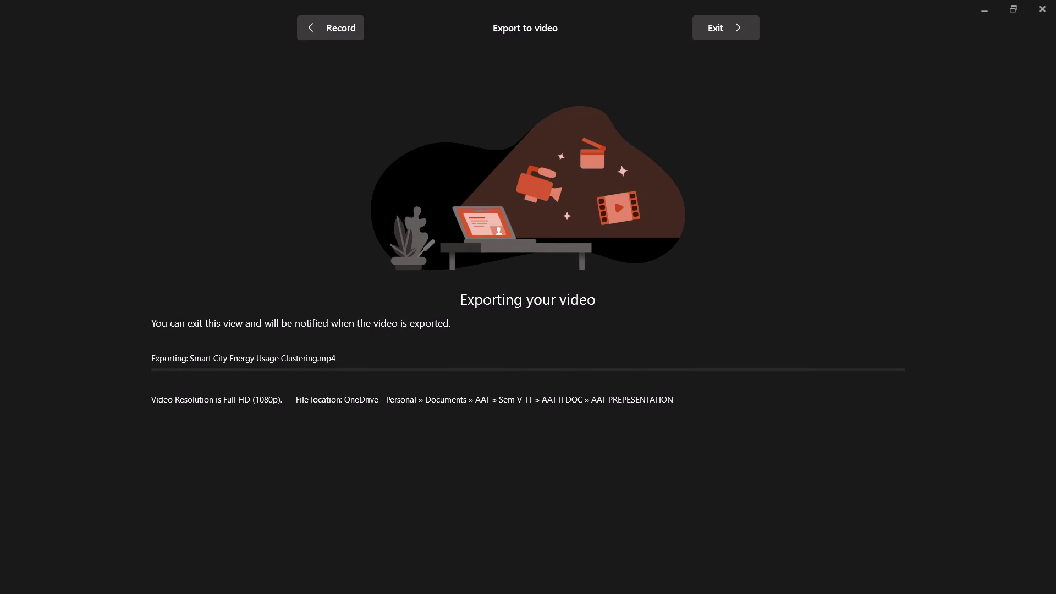
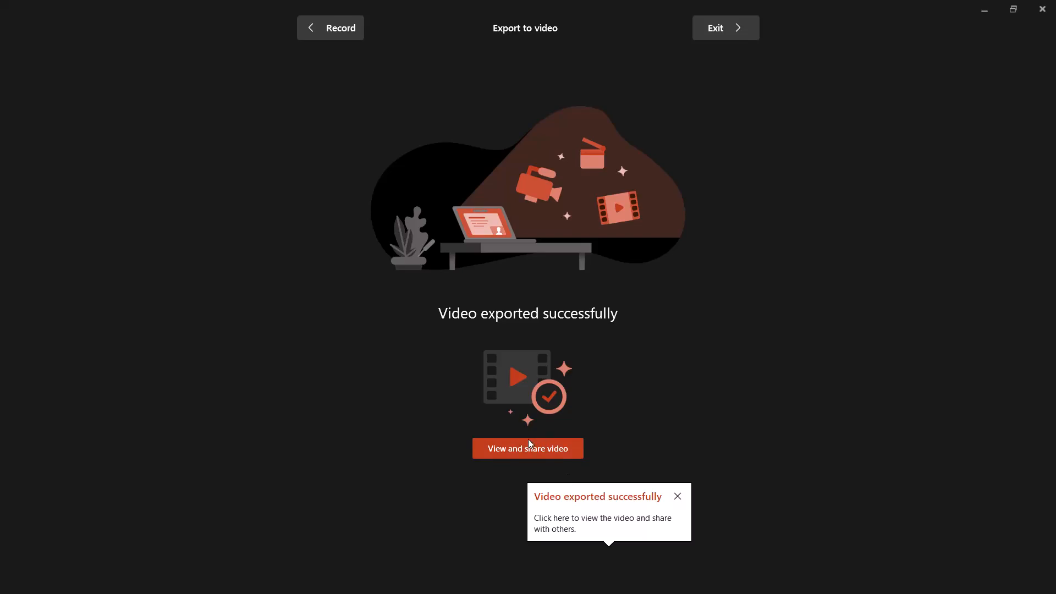
Check the AAT PREPESENTATION folder in File Explorer for the newly exported video, and return to PowerPoint's export page.
click(514, 449)
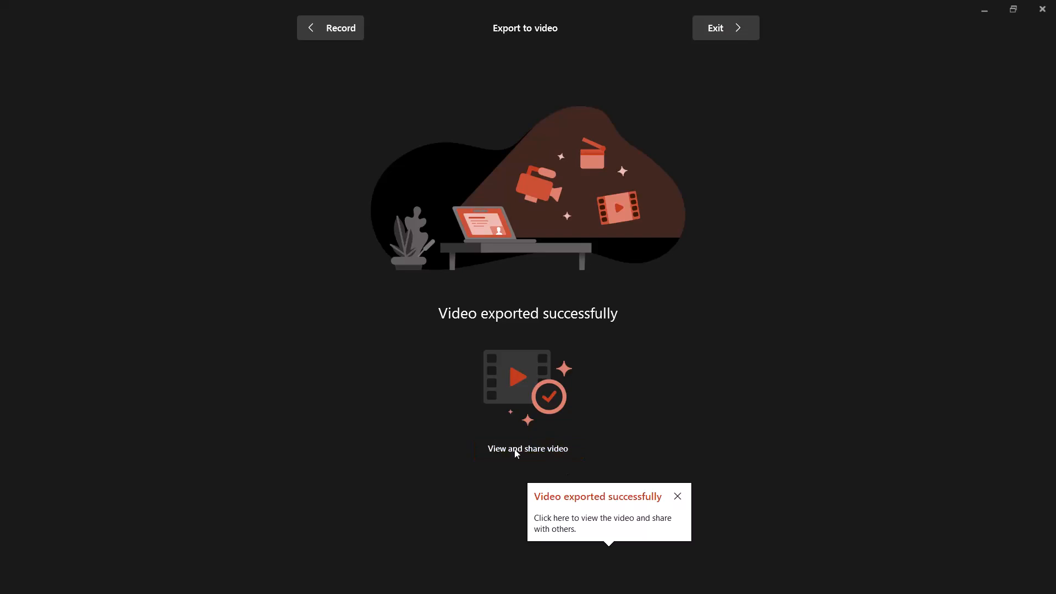
click(620, 207)
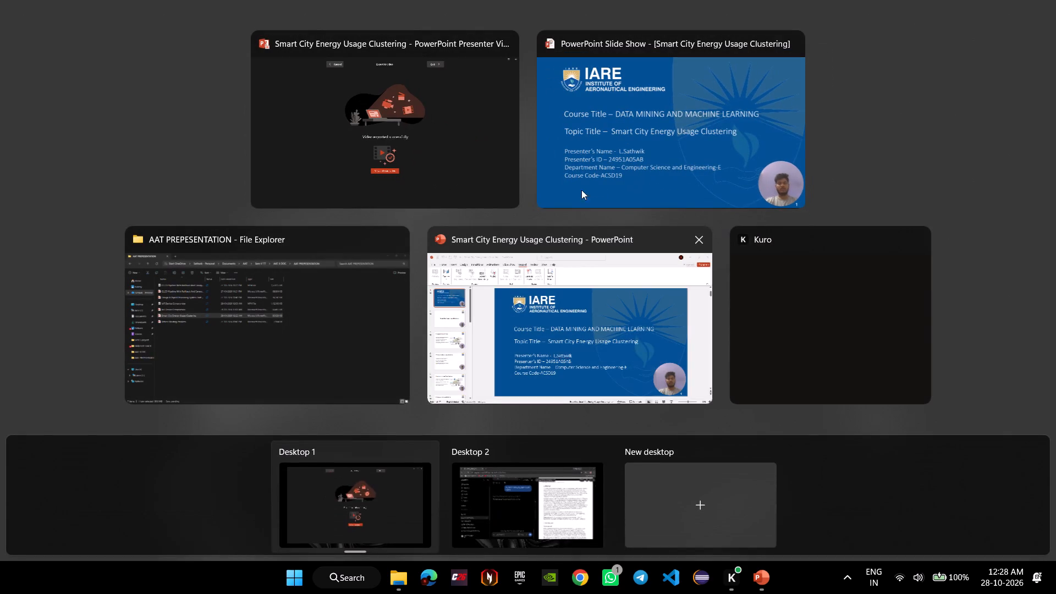
click(261, 300)
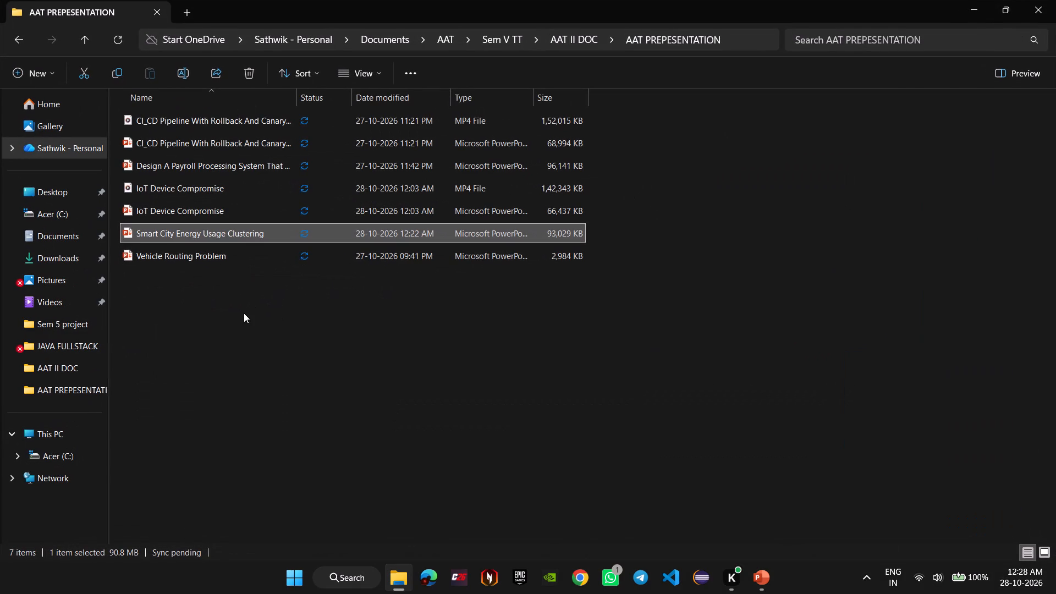
click(244, 313)
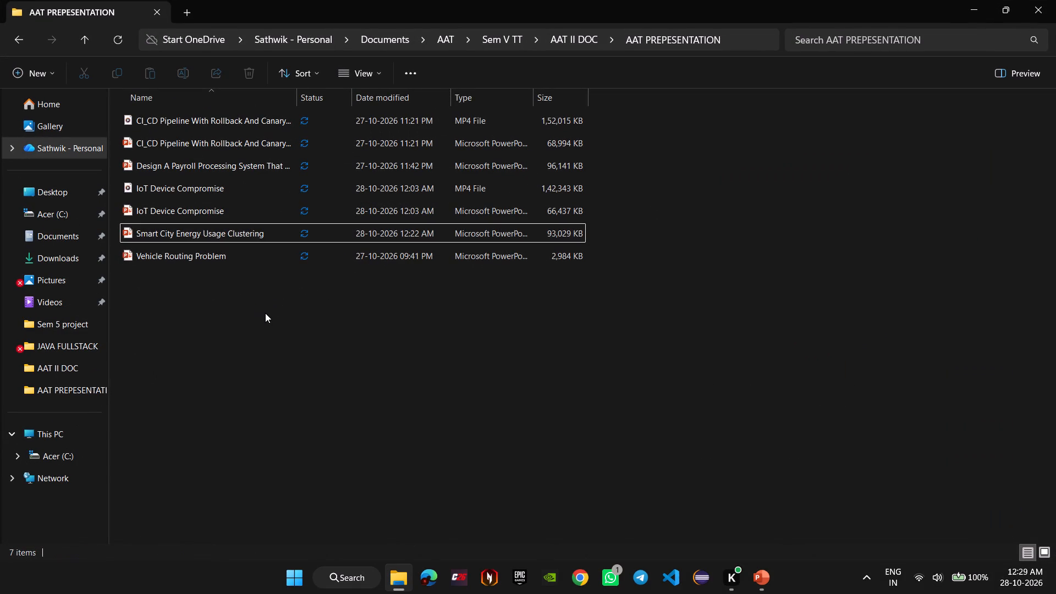
click(161, 326)
click(688, 139)
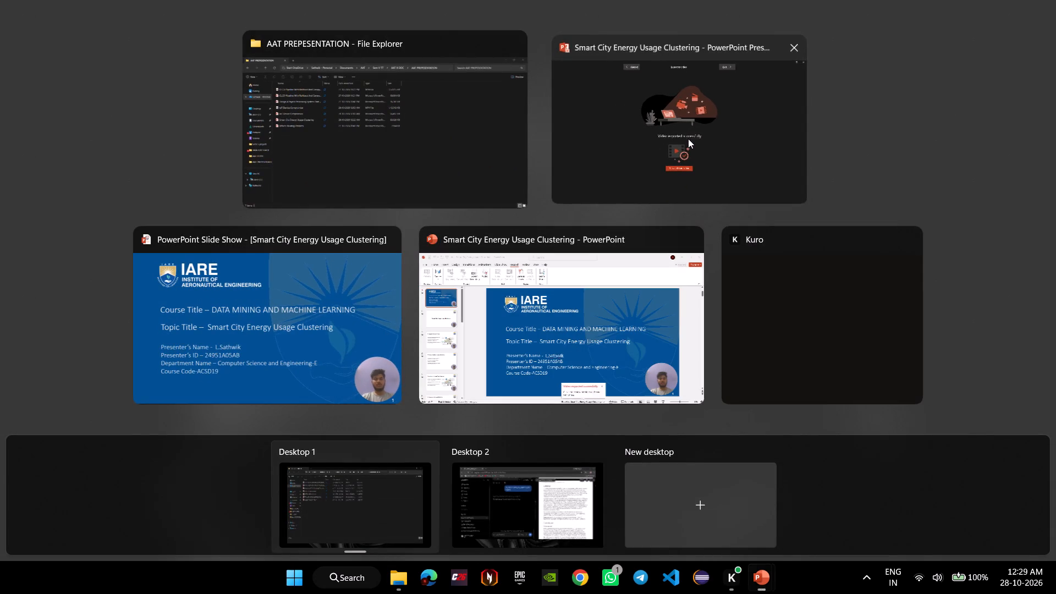
Open the exported Smart City Energy Usage Clustering video in Media Player, allowing the file to open, and skip through it to about 9:36.
click(510, 455)
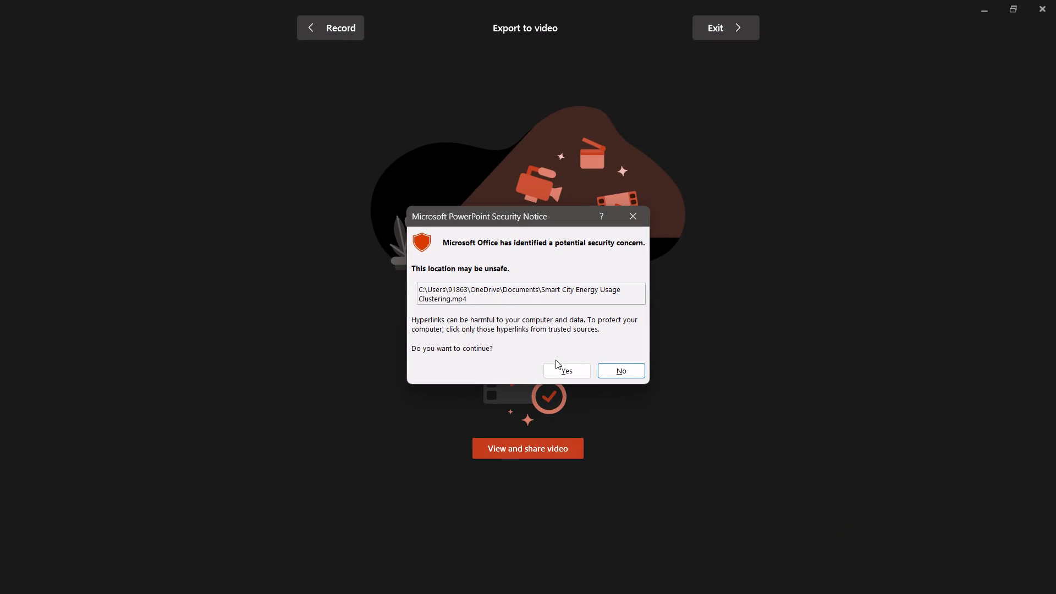
click(558, 365)
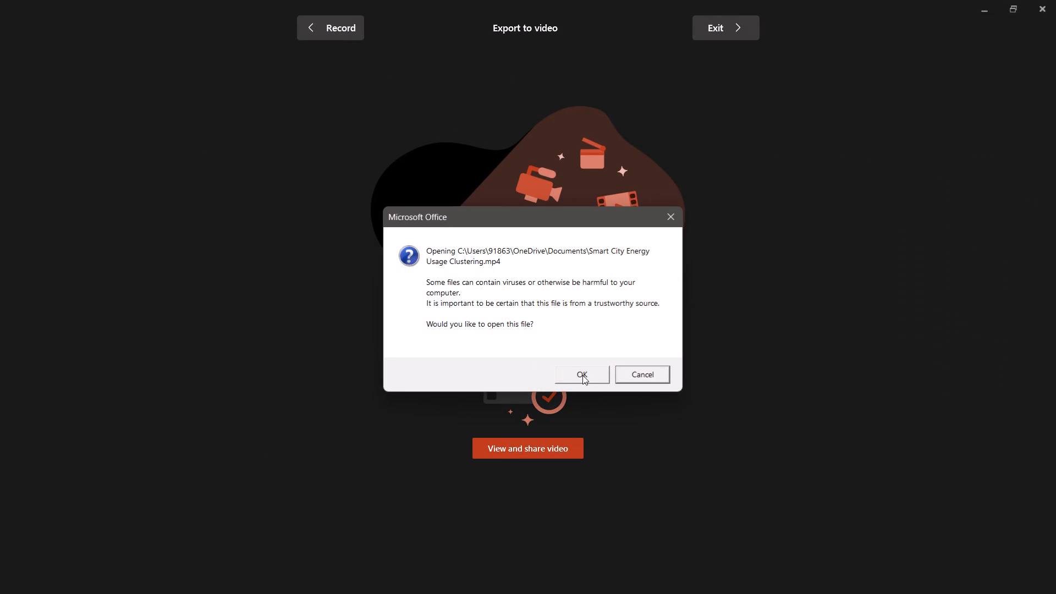
click(582, 375)
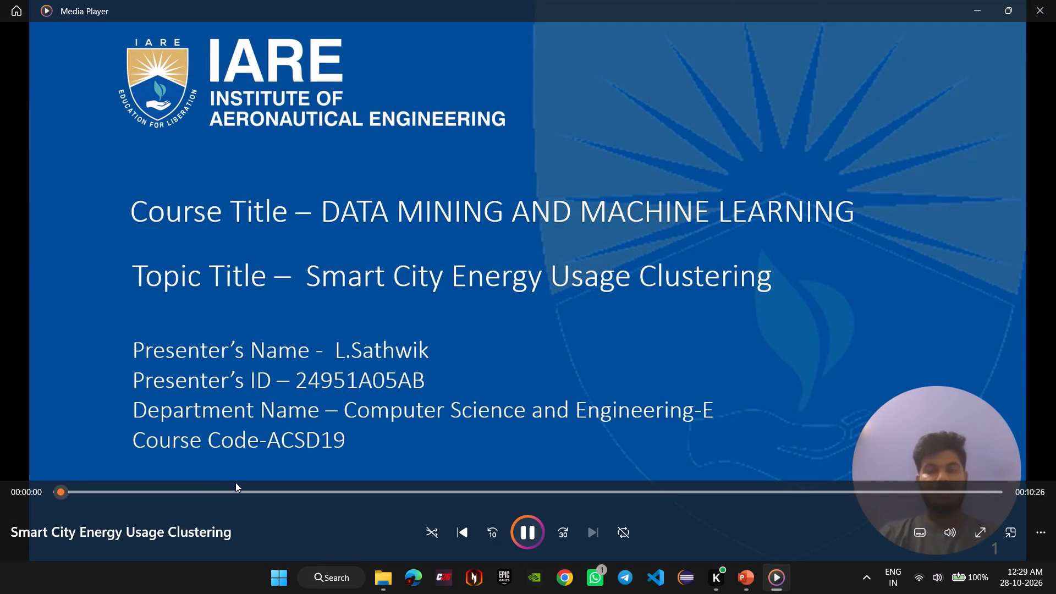
click(222, 494)
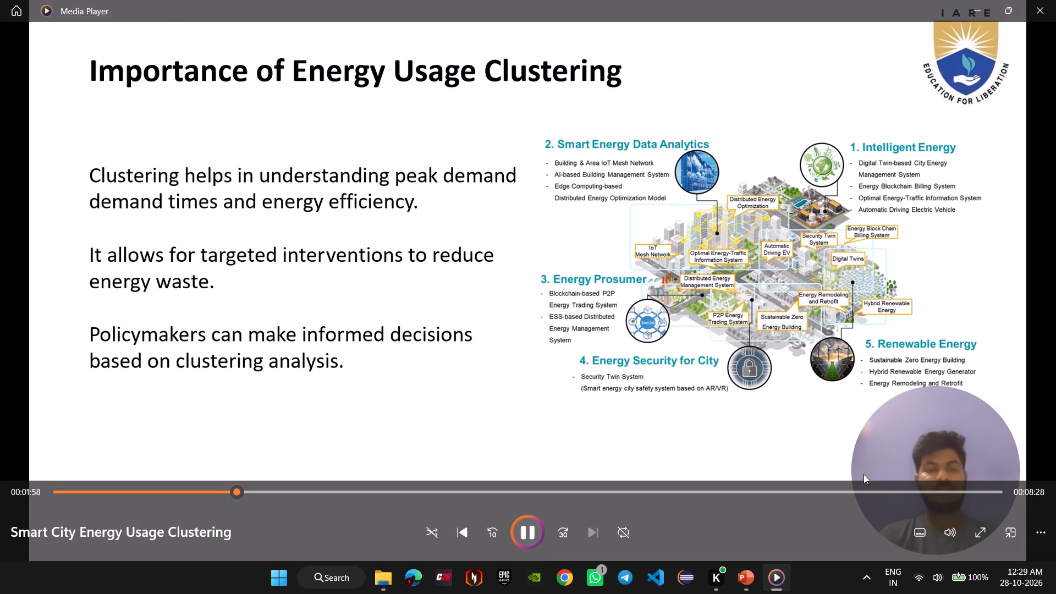
click(848, 492)
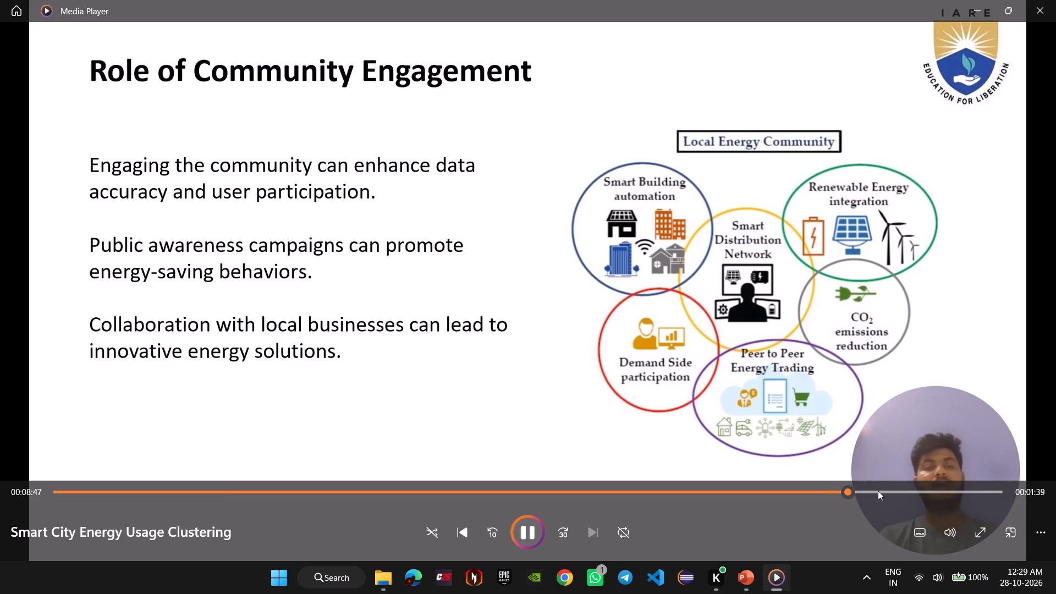
click(878, 491)
click(922, 500)
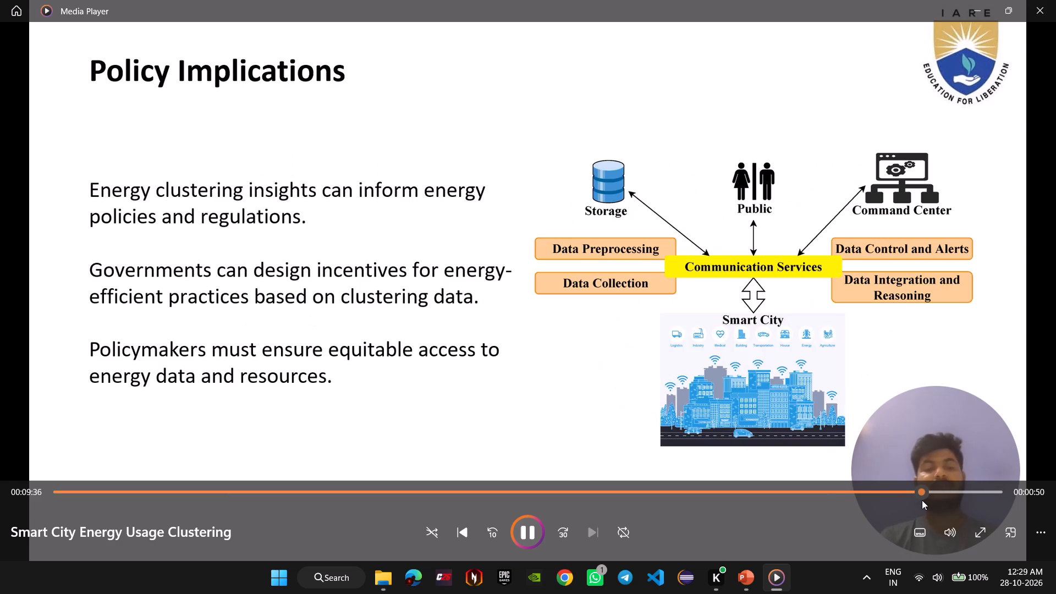
Look up the video's file location in its properties, and close Media Player and PowerPoint's export window.
drag(1043, 545, 1041, 531)
click(1041, 531)
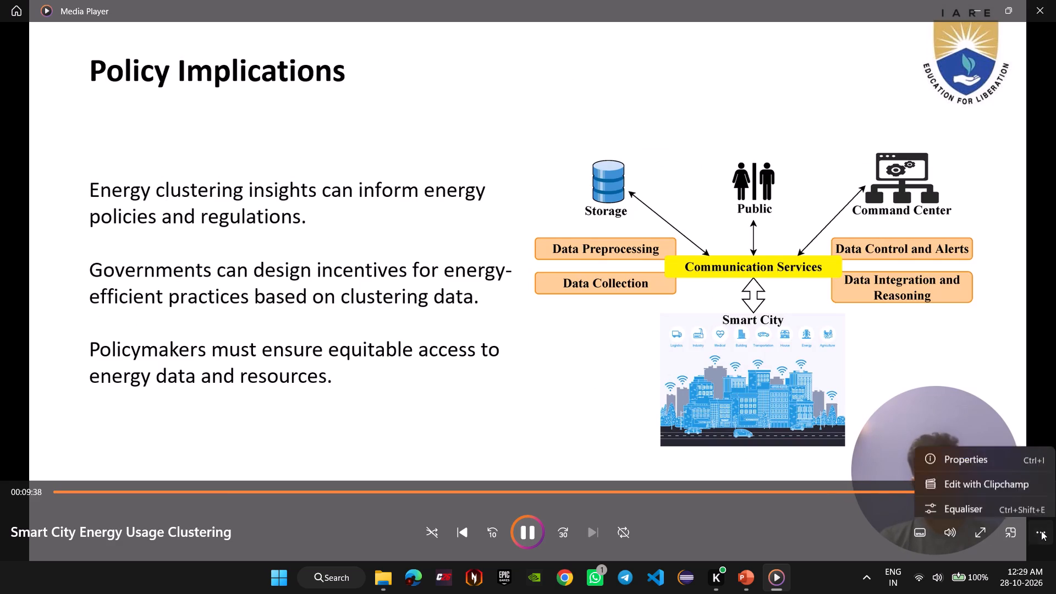
click(944, 386)
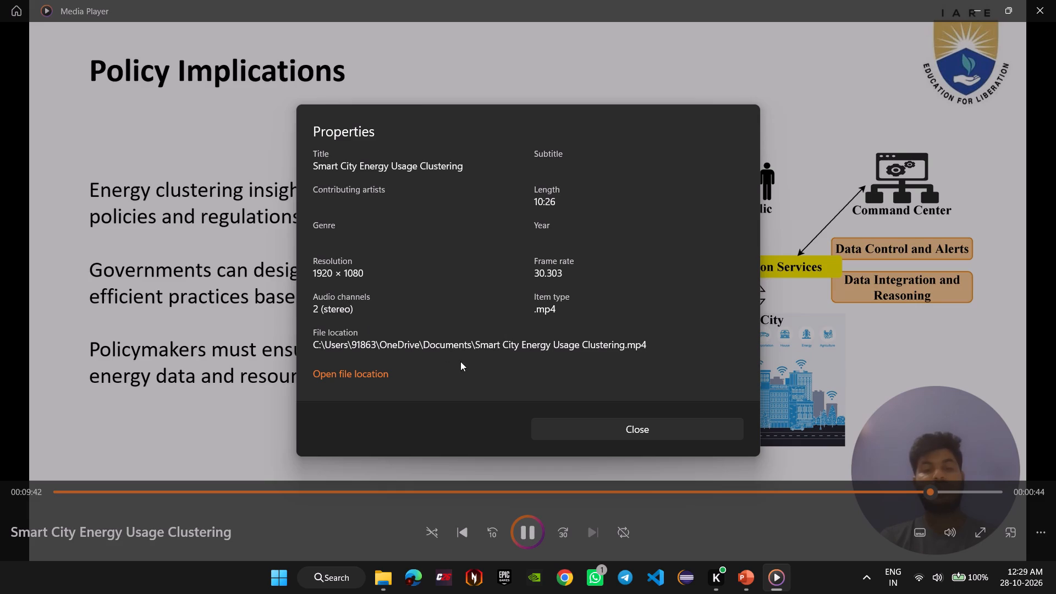
click(582, 426)
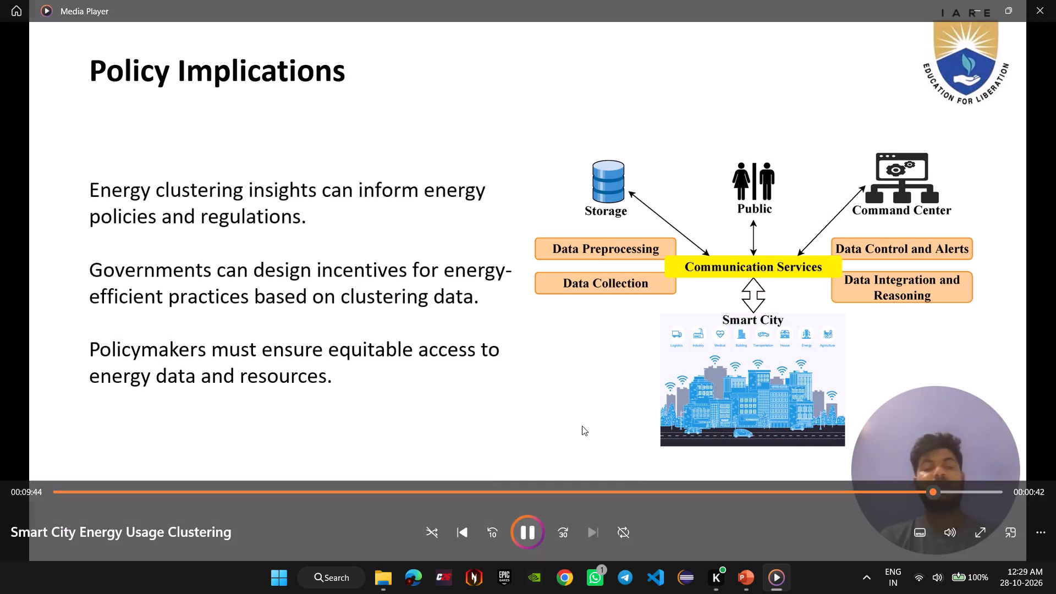
click(1039, 0)
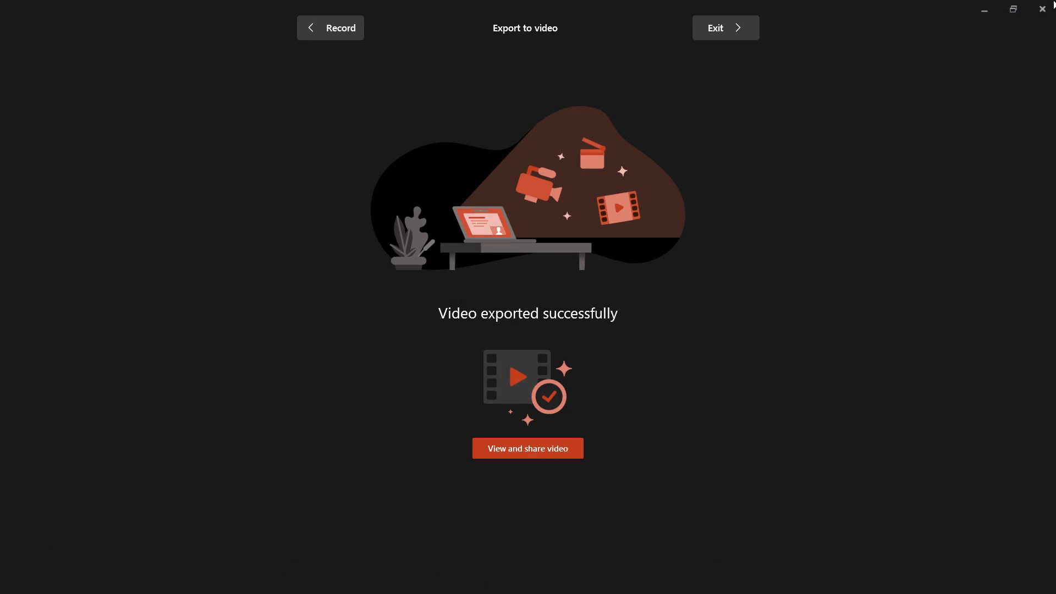
click(1048, 5)
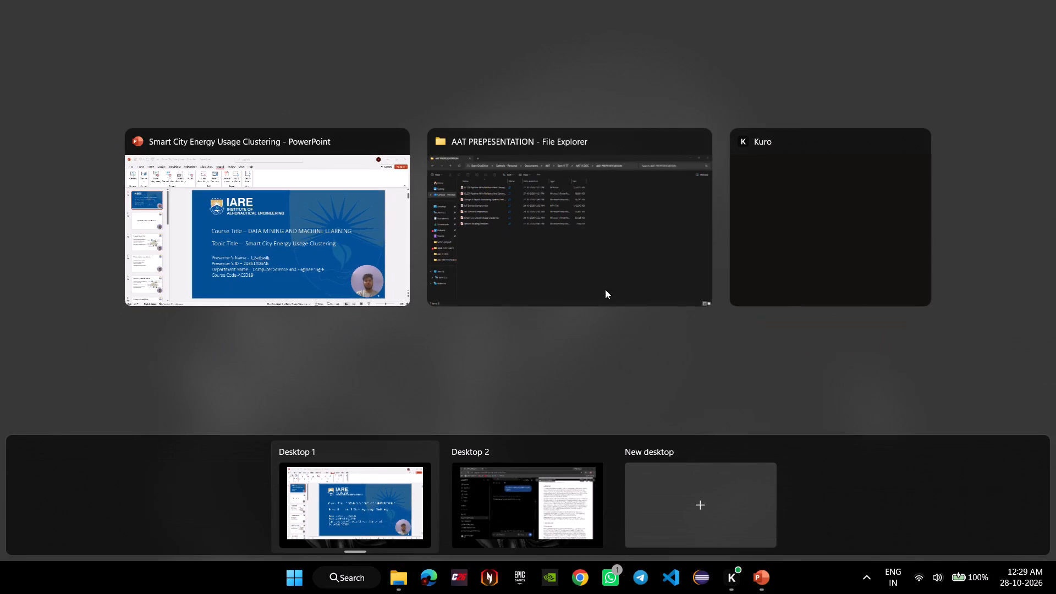
In File Explorer, check Documents for the exported MP4s, and browse through AAT, Sem V TT and AAT II DOC to AAT PREPESENTATION.
click(608, 247)
click(383, 42)
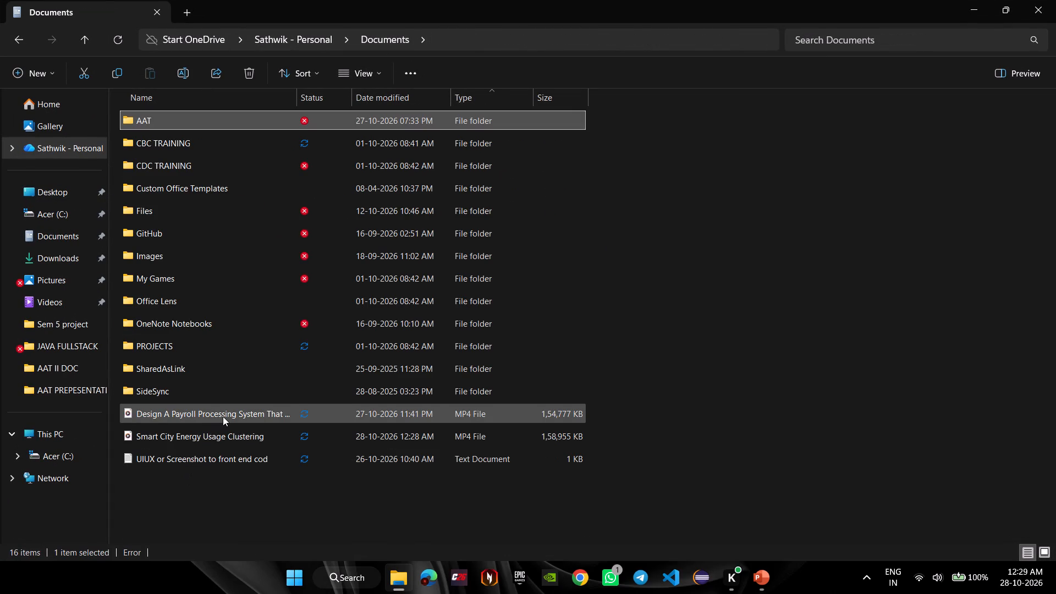
click(260, 416)
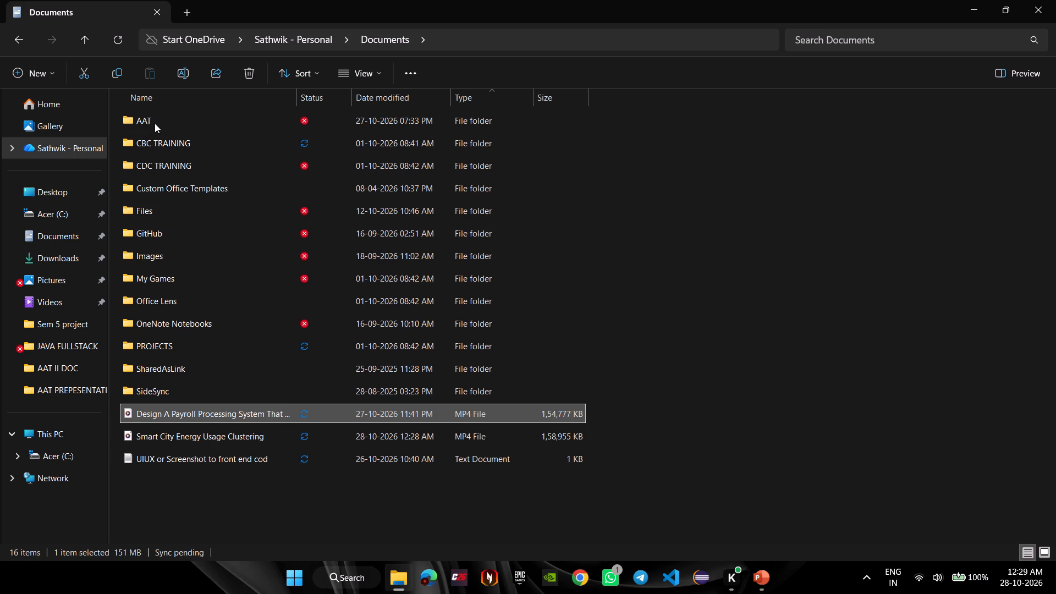
double_click(199, 125)
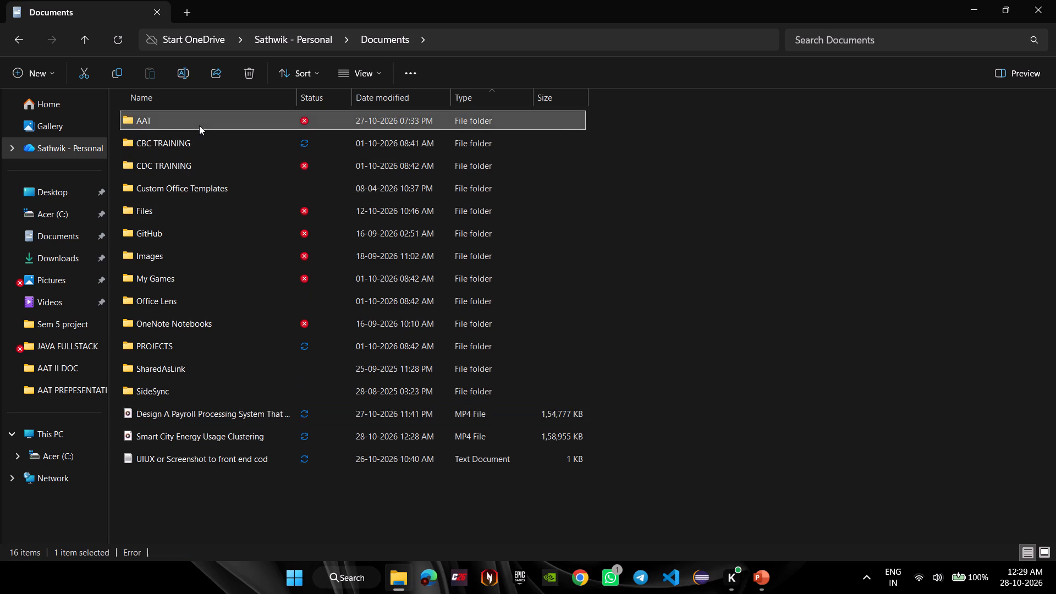
double_click(199, 125)
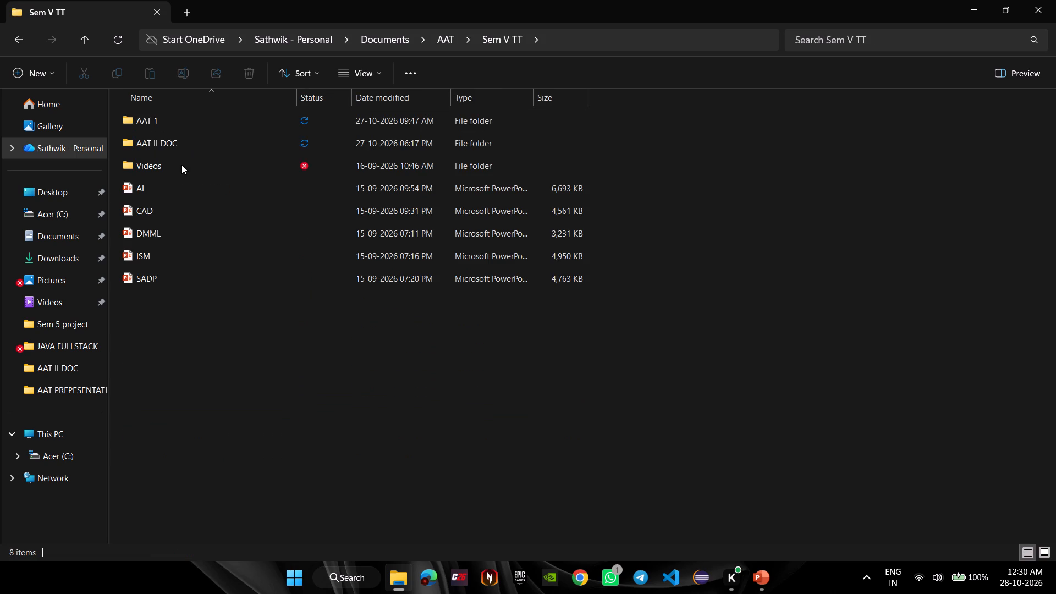
double_click(239, 136)
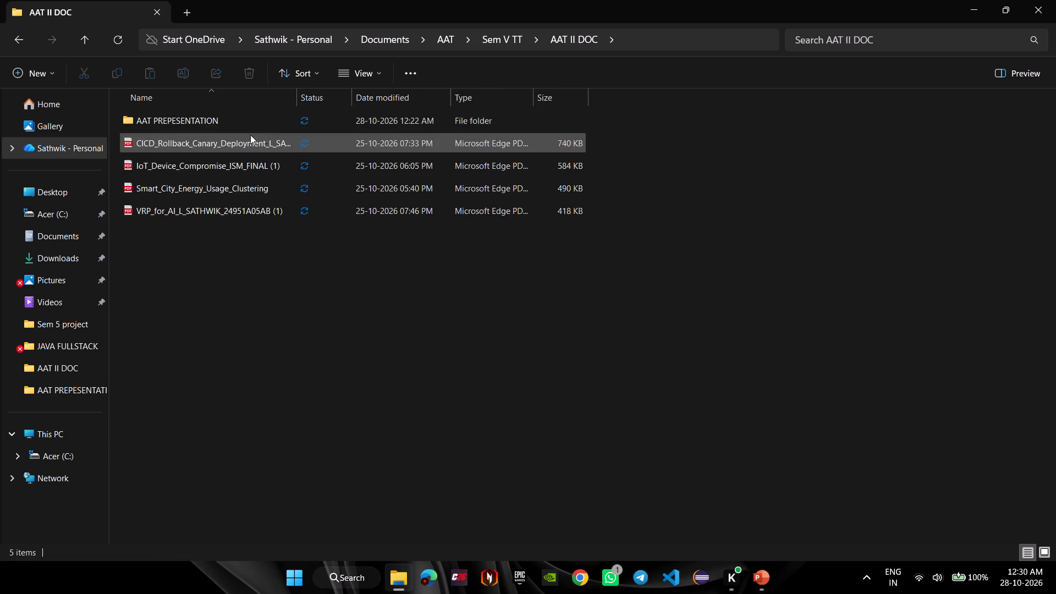
double_click(296, 124)
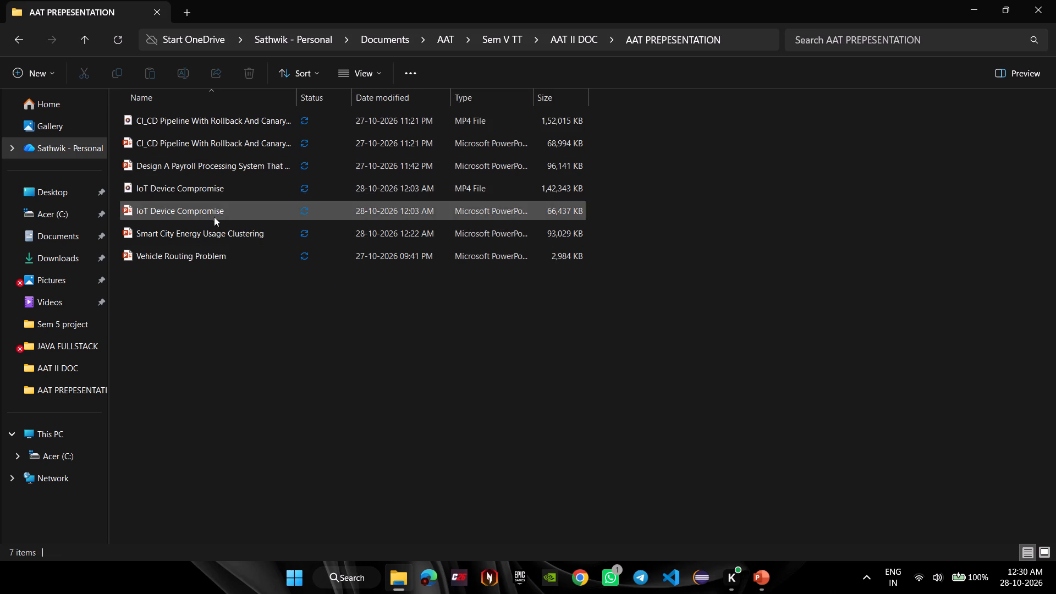
Move the Design A Payroll Processing System and Smart City Energy Usage Clustering MP4 files from Documents into AAT PREPESENTATION.
click(79, 262)
click(80, 239)
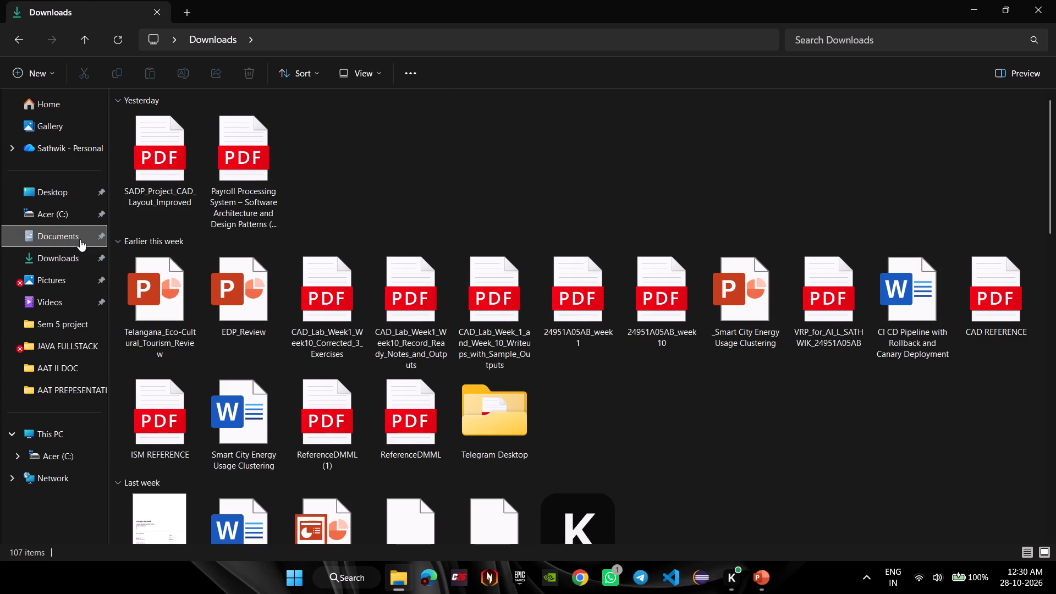
click(175, 474)
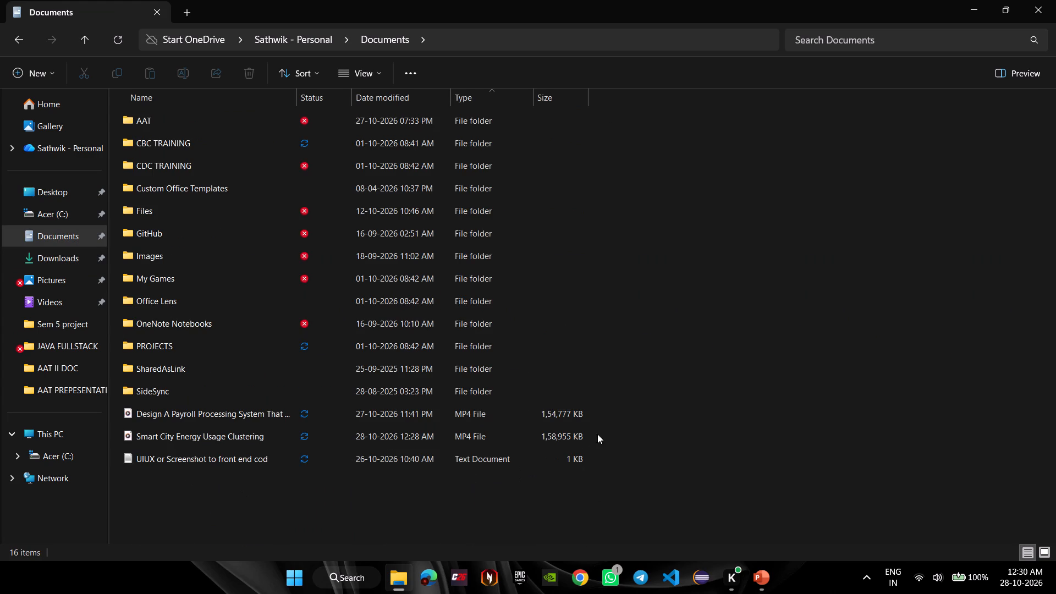
drag(604, 431, 539, 419)
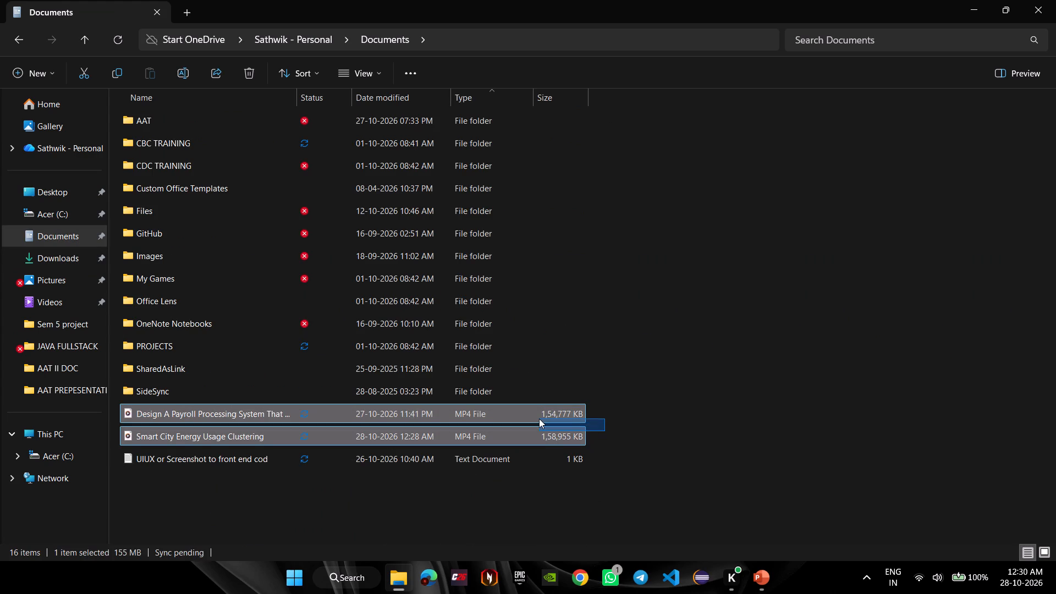
drag(539, 419, 537, 416)
key(ctrl+x)
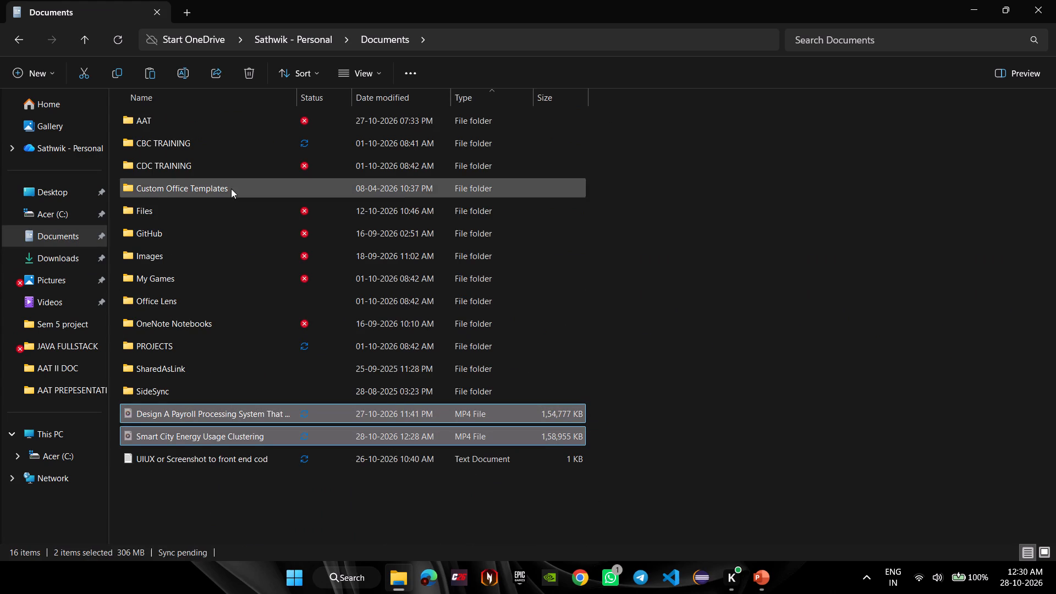
double_click(174, 118)
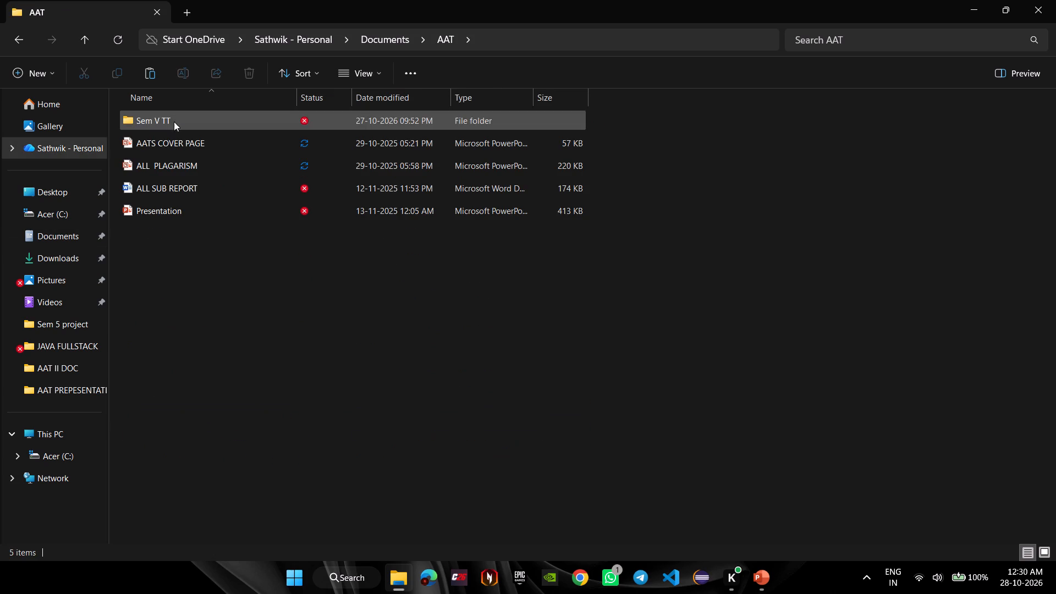
double_click(203, 120)
click(179, 124)
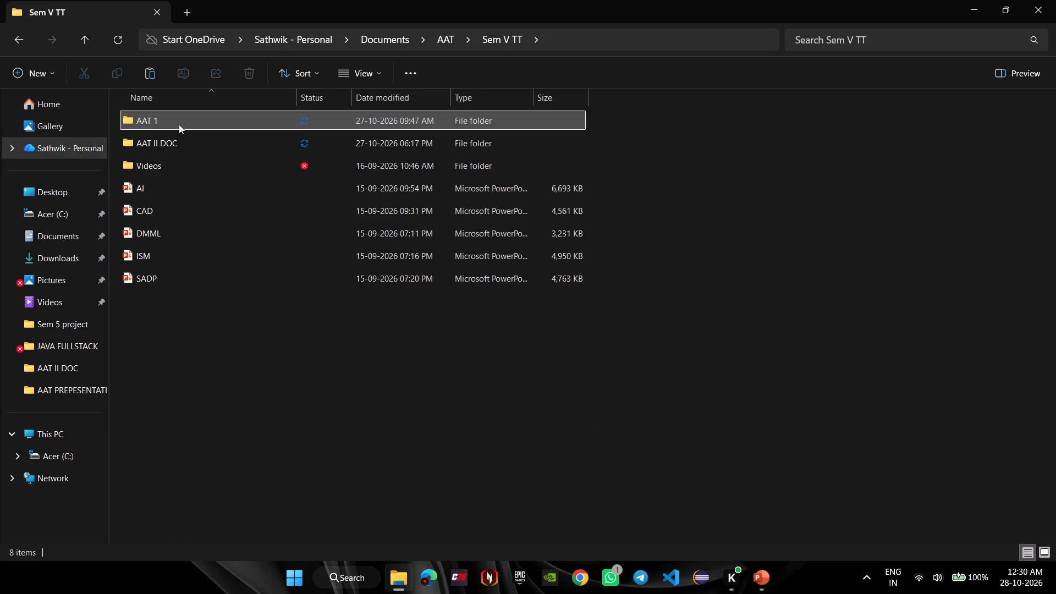
click(169, 133)
double_click(162, 140)
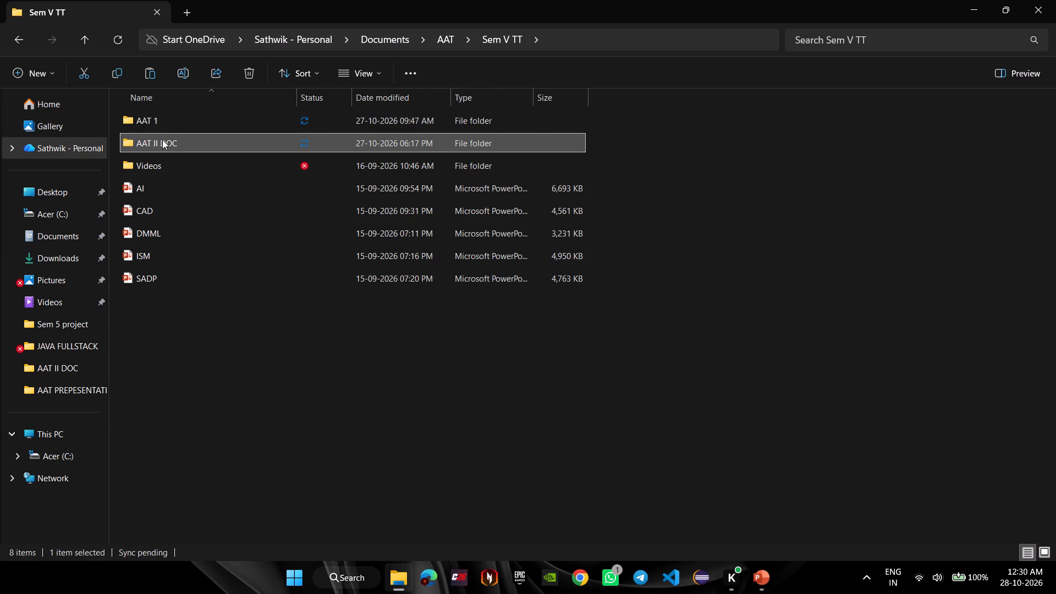
double_click(199, 118)
key(ctrl+v)
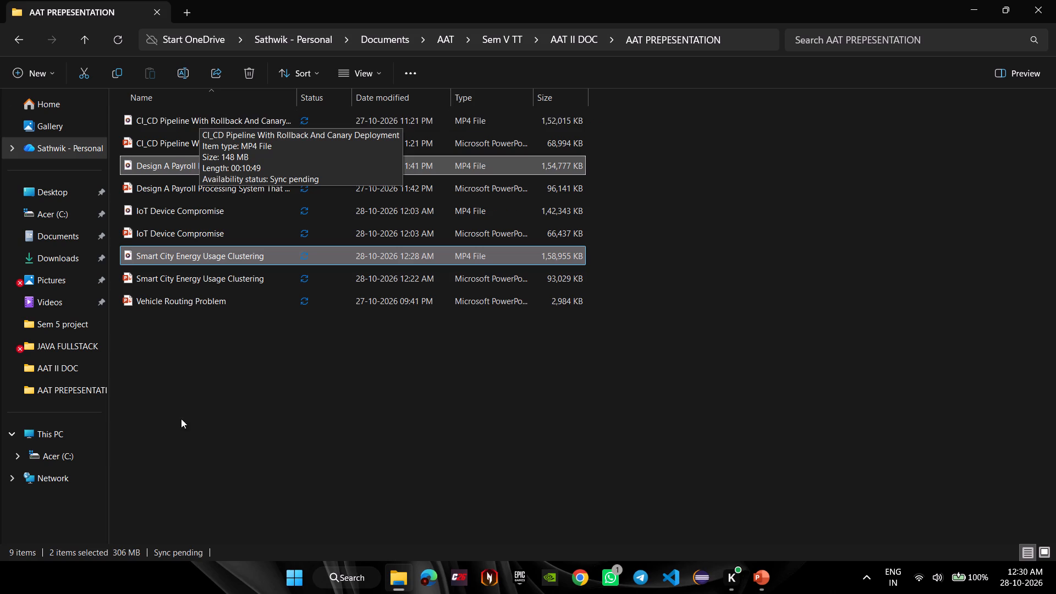
click(261, 485)
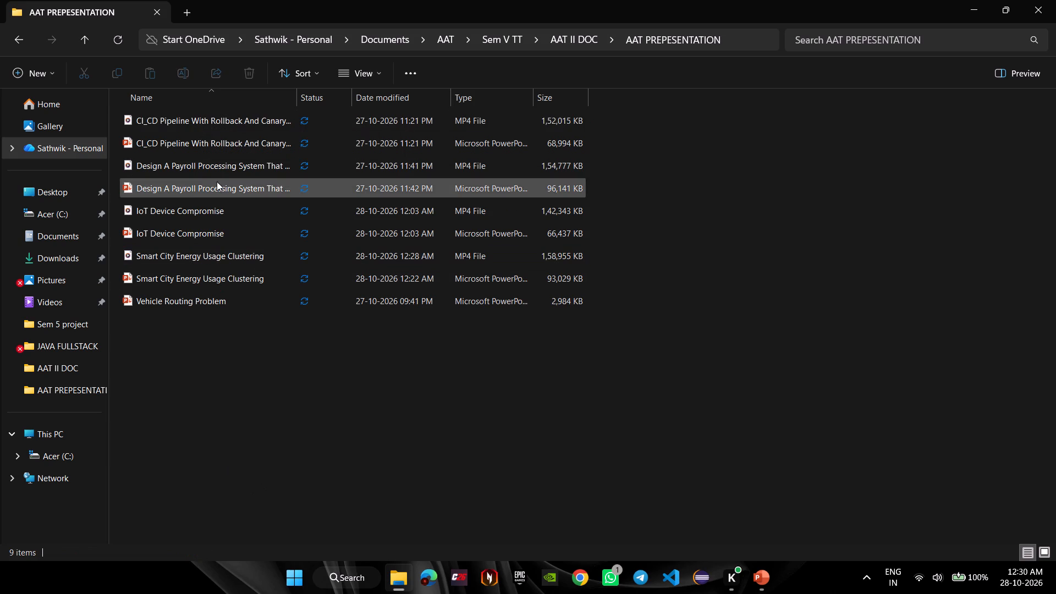
Open the Vehicle Routing Problem presentation from AAT PREPESENTATION.
double_click(307, 305)
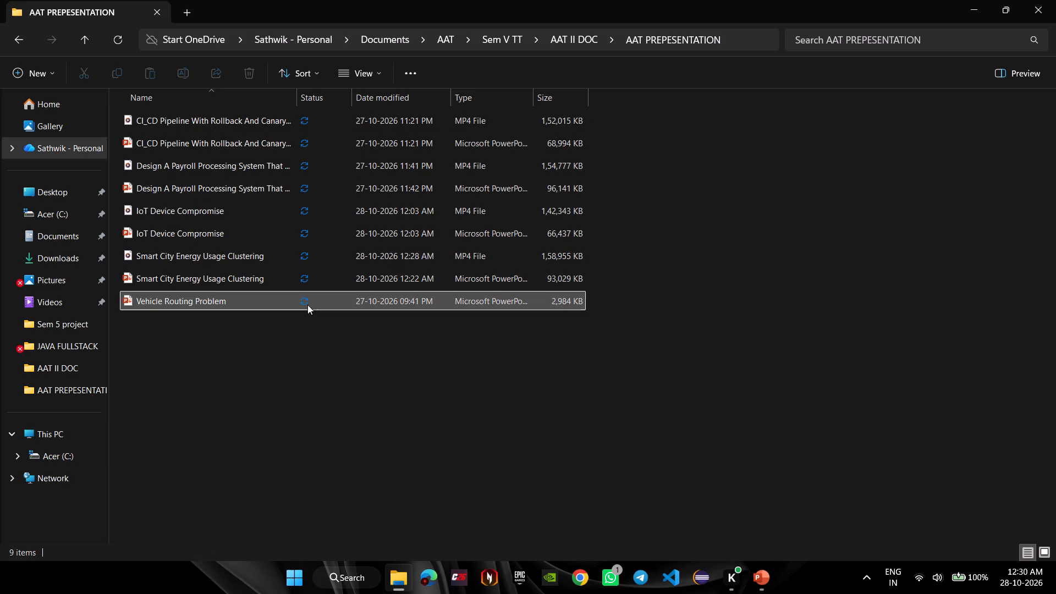